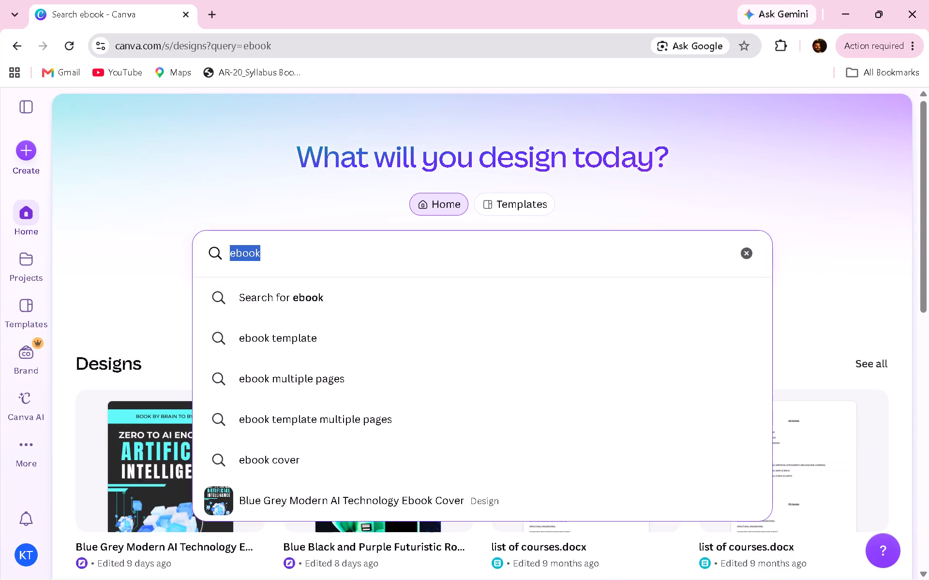
key("ctrl+v")
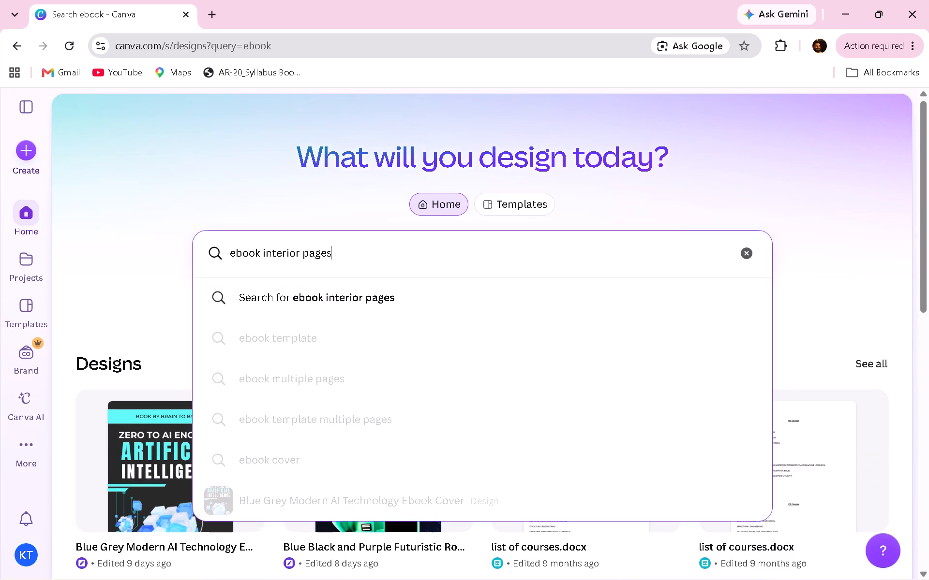
left_click(340, 301)
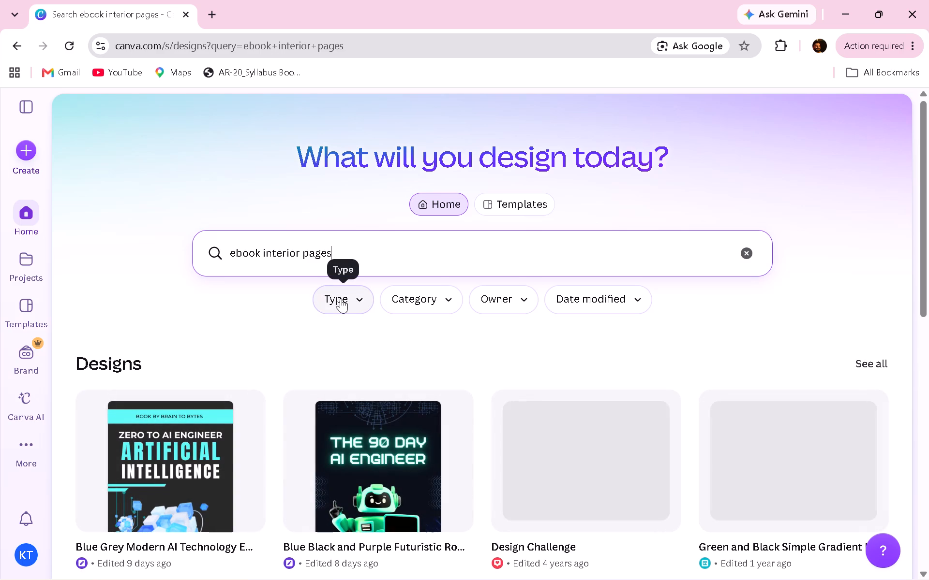
Browse the Canva Templates results for "ebook interior pages", loading more of them, to look for multi-page ebook designs.
scroll(406, 190, "down", 1)
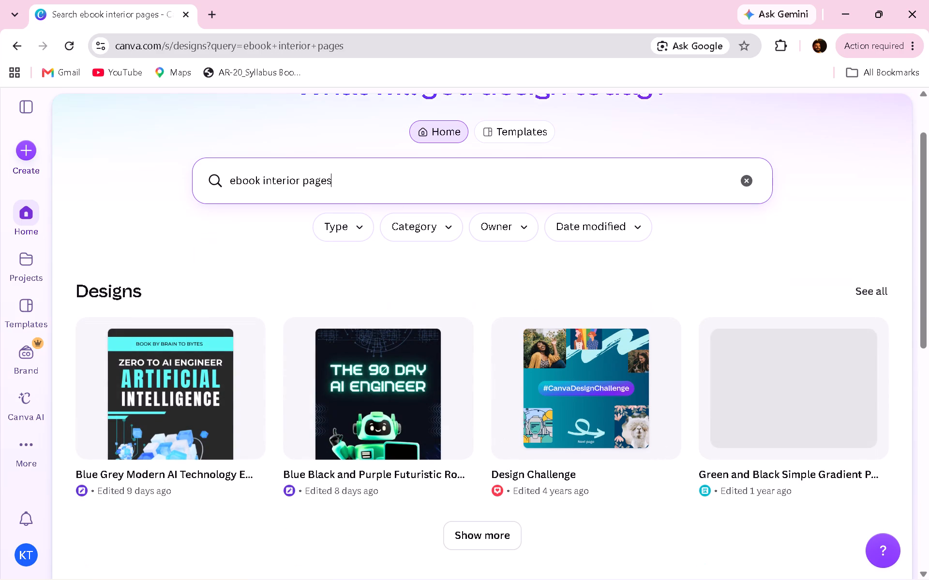
scroll(424, 178, "up", 1)
scroll(469, 234, "down", 4)
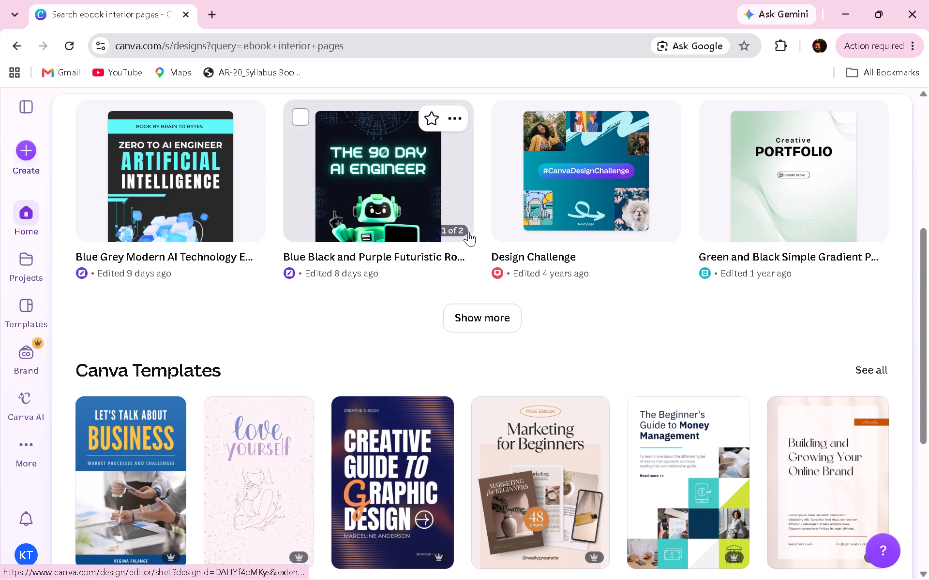
scroll(458, 275, "down", 3)
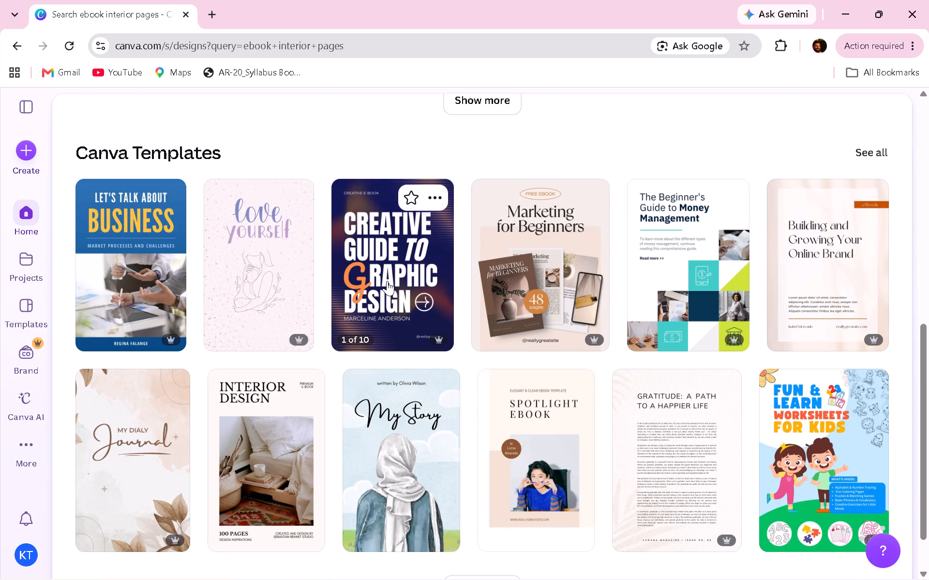
scroll(809, 326, "down", 1)
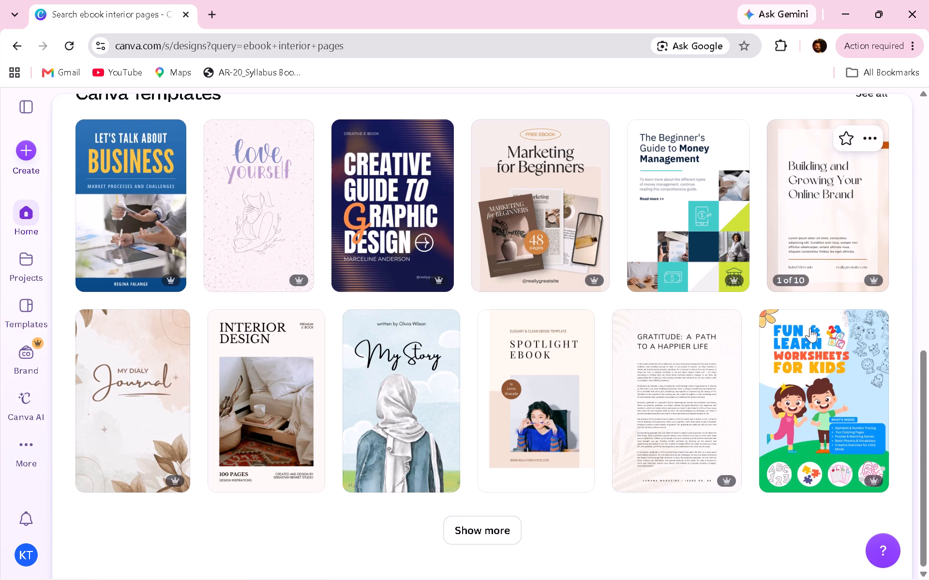
scroll(810, 328, "down", 1)
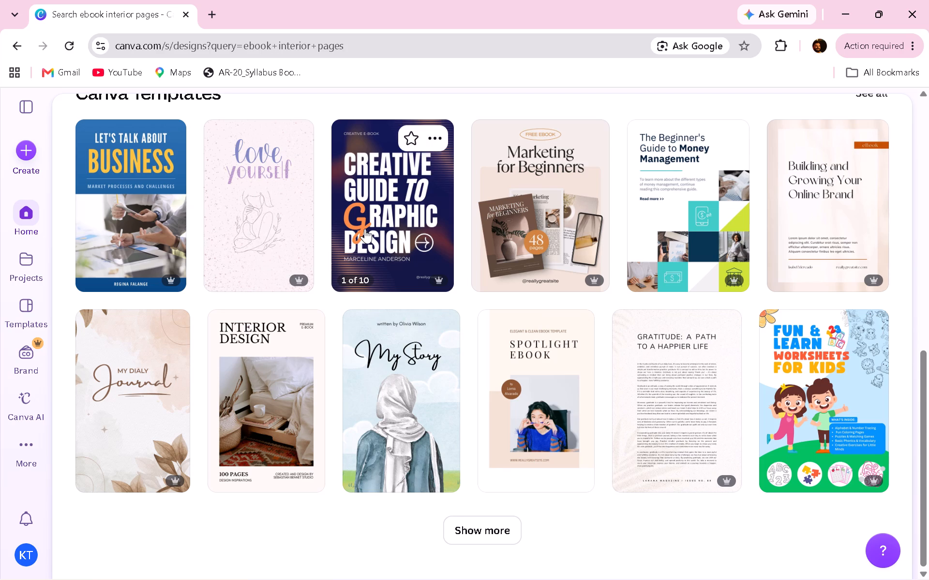
left_click(467, 525)
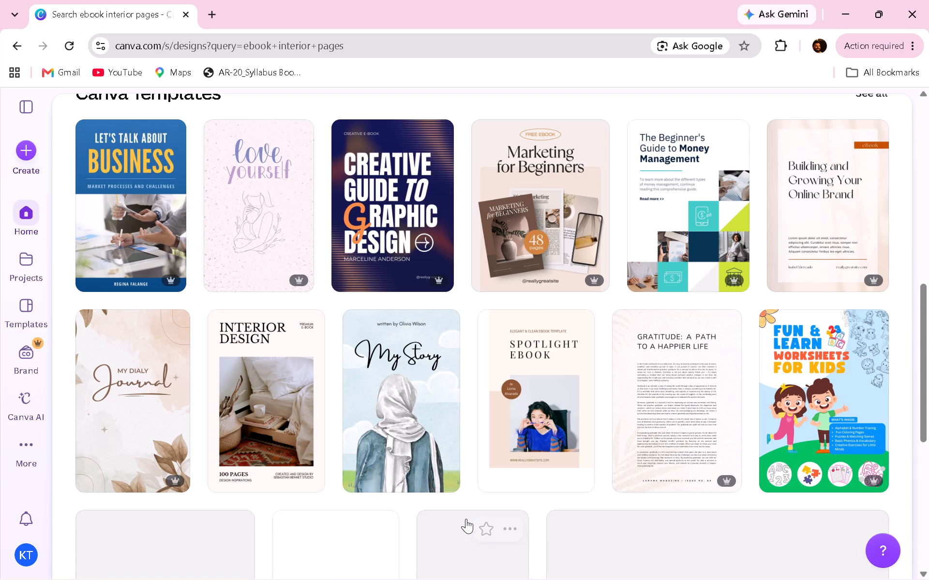
scroll(460, 454, "down", 4)
scroll(250, 230, "up", 1)
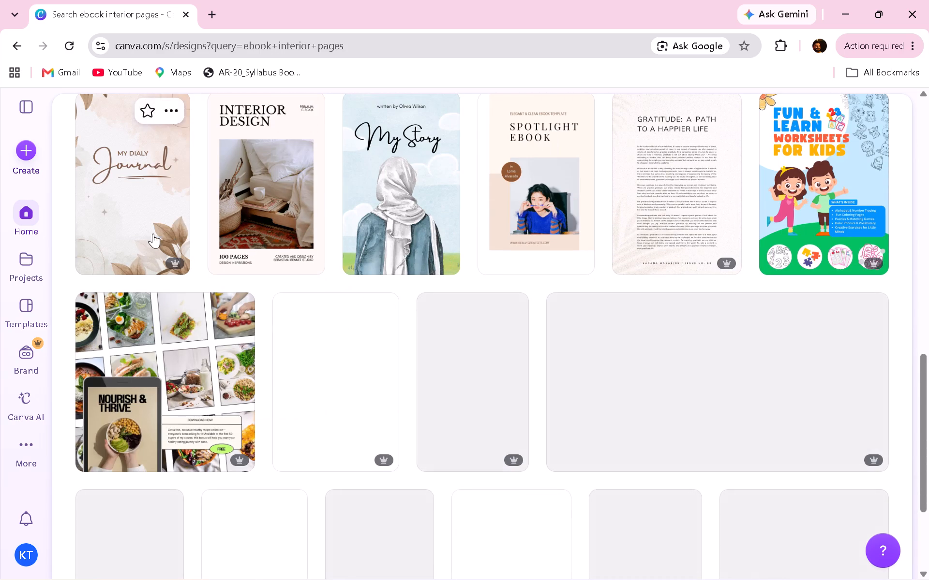
scroll(270, 233, "up", 2)
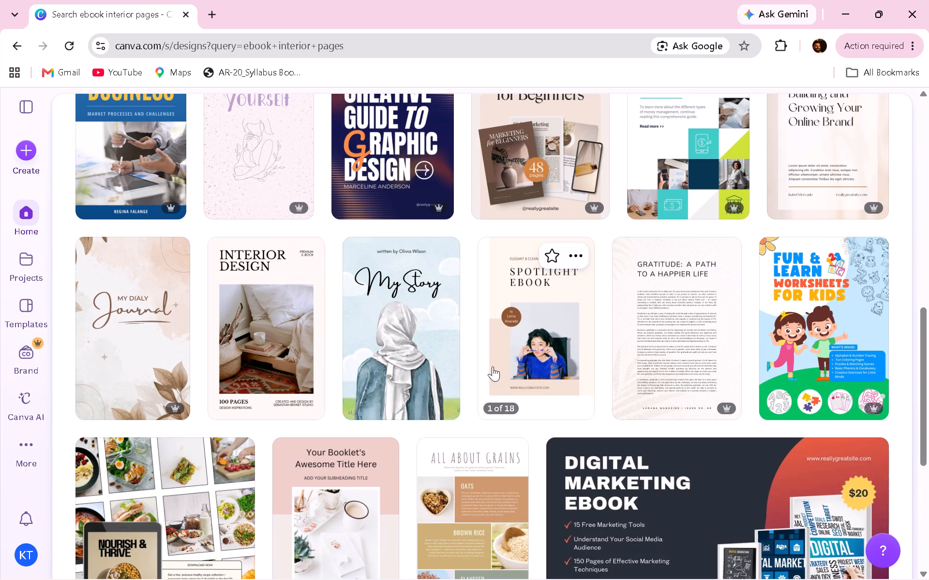
scroll(885, 351, "down", 3)
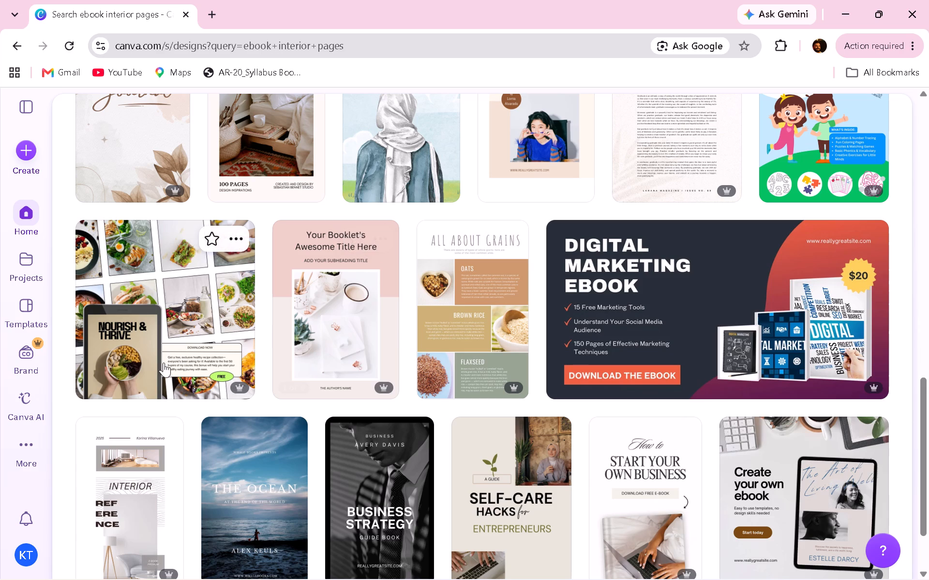
scroll(222, 475, "down", 2)
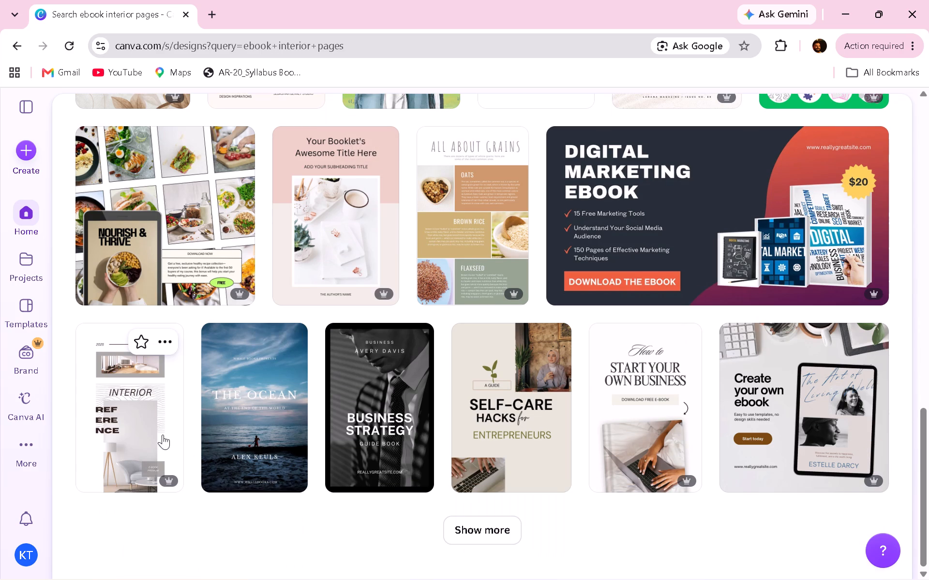
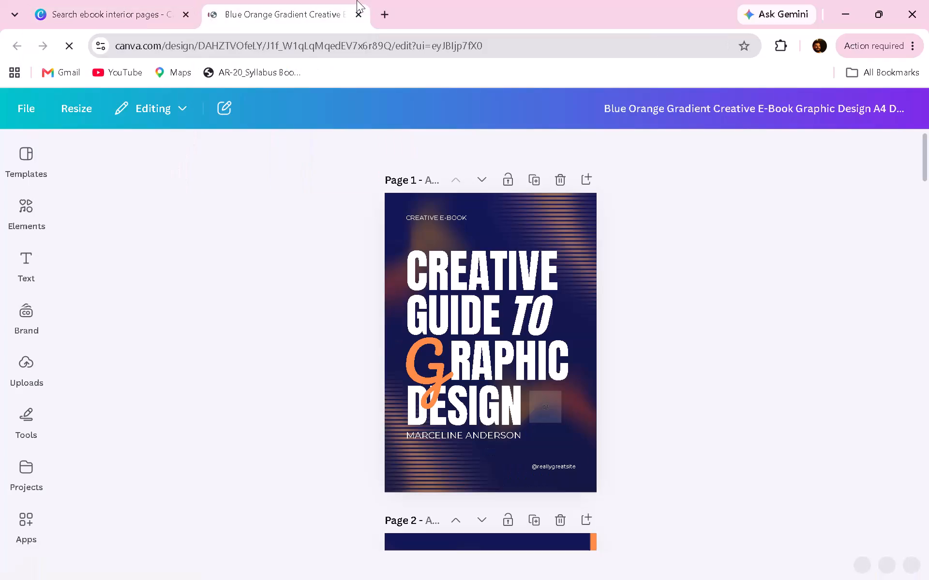
Look through the pages of the Blue Orange Gradient Creative E-Book template to check for inside pages.
scroll(356, 292, "down", 1)
scroll(457, 307, "down", 1)
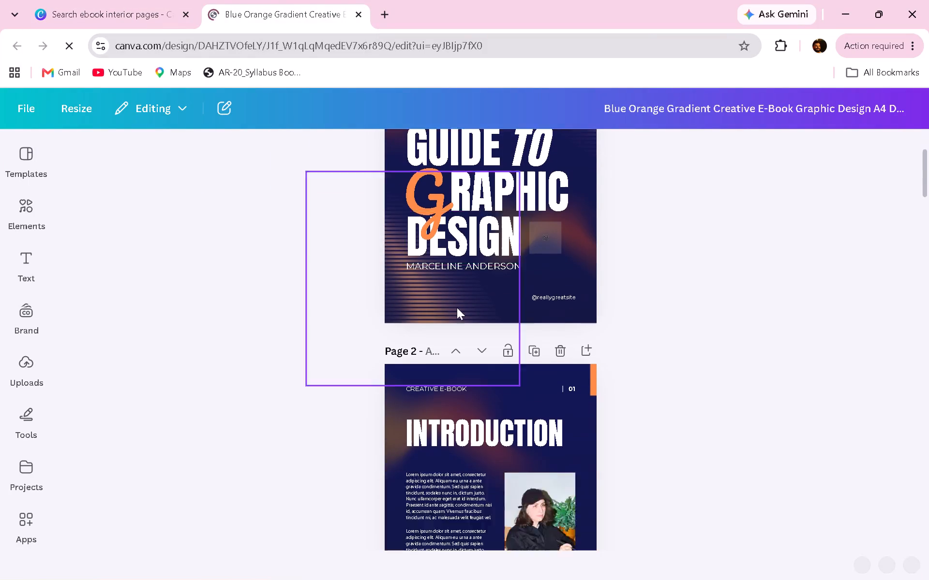
scroll(457, 307, "down", 1)
scroll(554, 290, "down", 3)
scroll(454, 366, "down", 2)
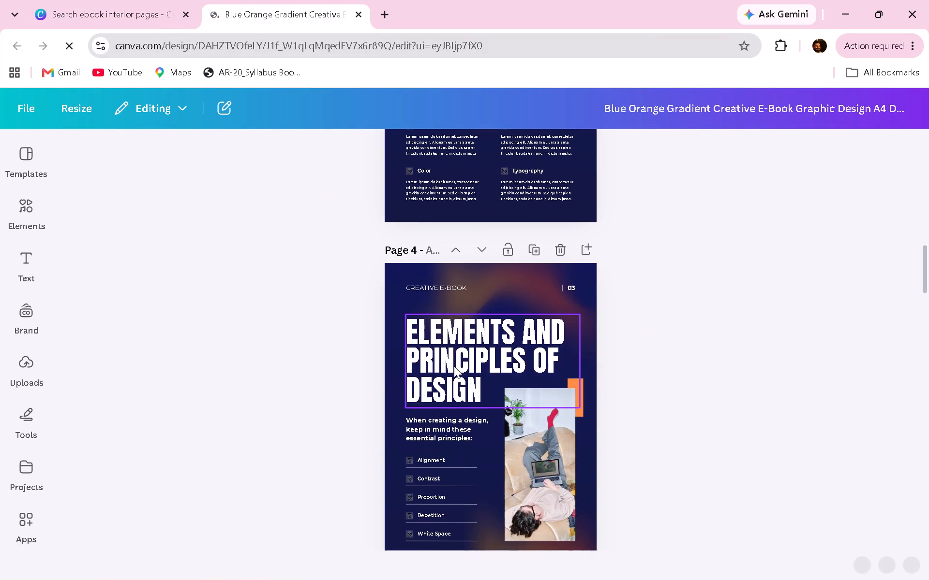
scroll(454, 366, "up", 3)
Check the editable elements of the page 1 cover: the main title, the faded image placeholder and the "CREATIVE E-BOOK" line.
double_click(481, 305)
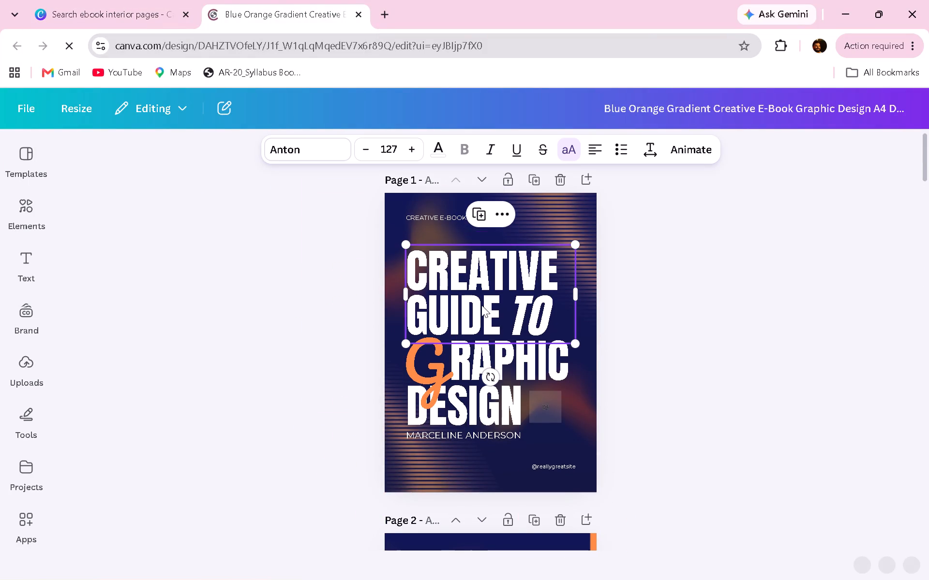
left_click(462, 282)
left_click(508, 304)
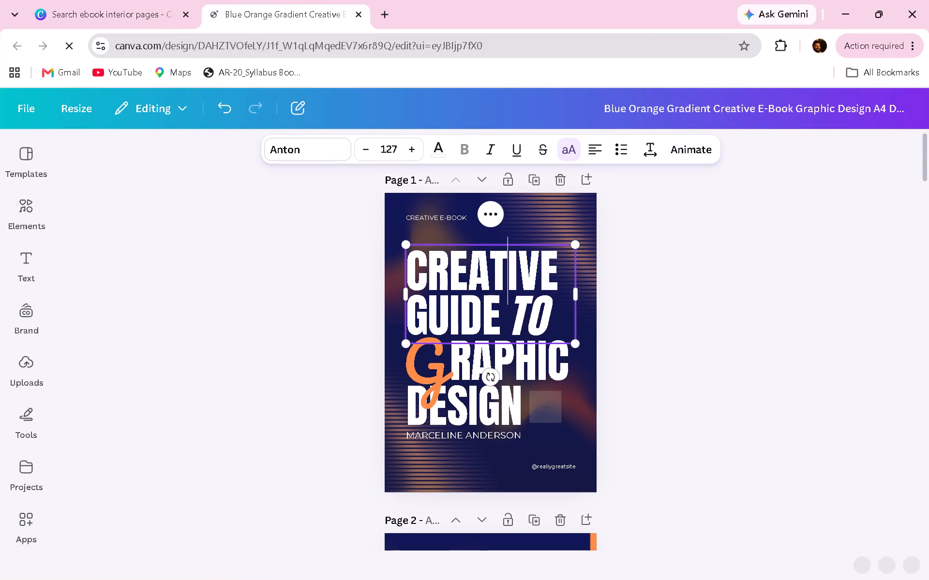
left_click(395, 200)
left_click(692, 372)
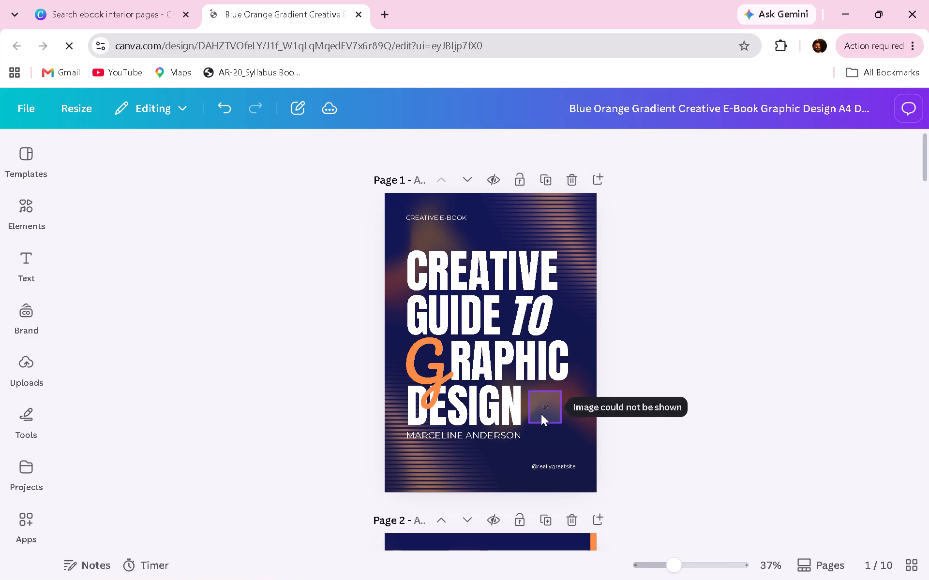
left_click(541, 414)
left_click(639, 380)
left_click(536, 406)
left_click(236, 358)
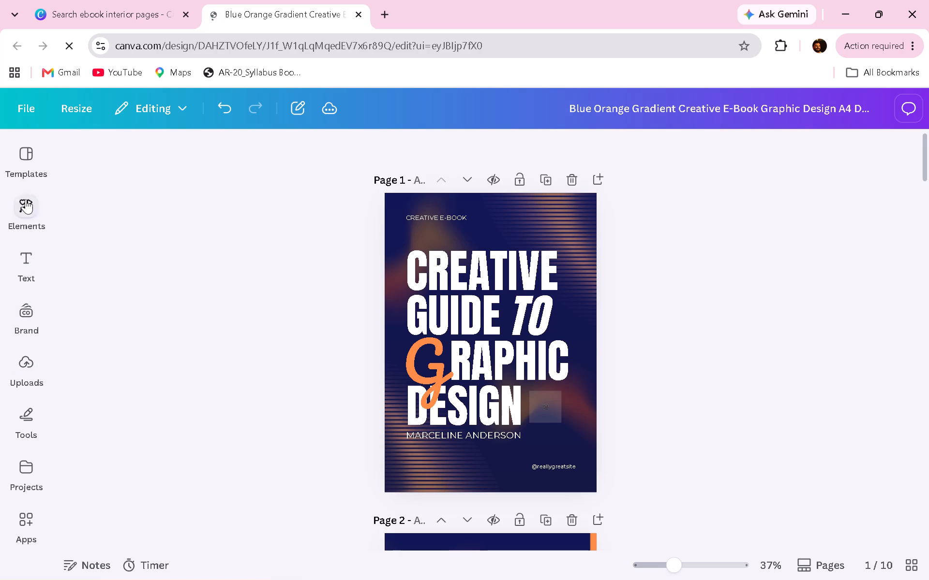
left_click(27, 161)
left_click(27, 161)
double_click(437, 216)
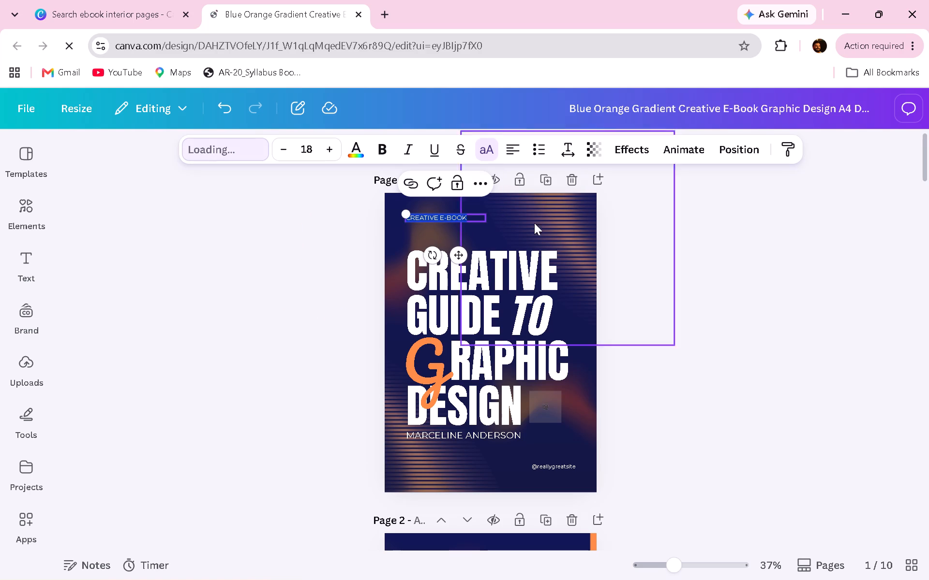
left_click(645, 248)
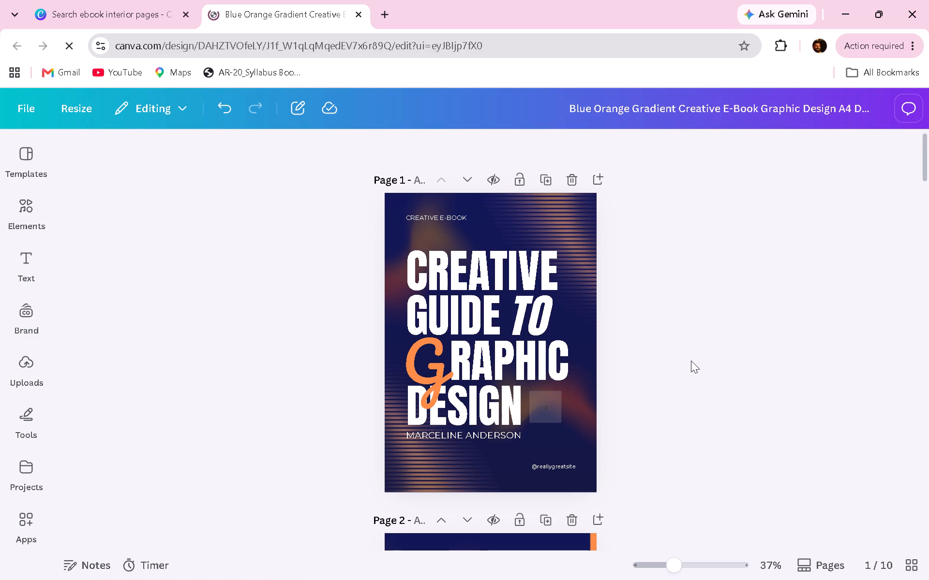
key("Print")
left_click(385, 192)
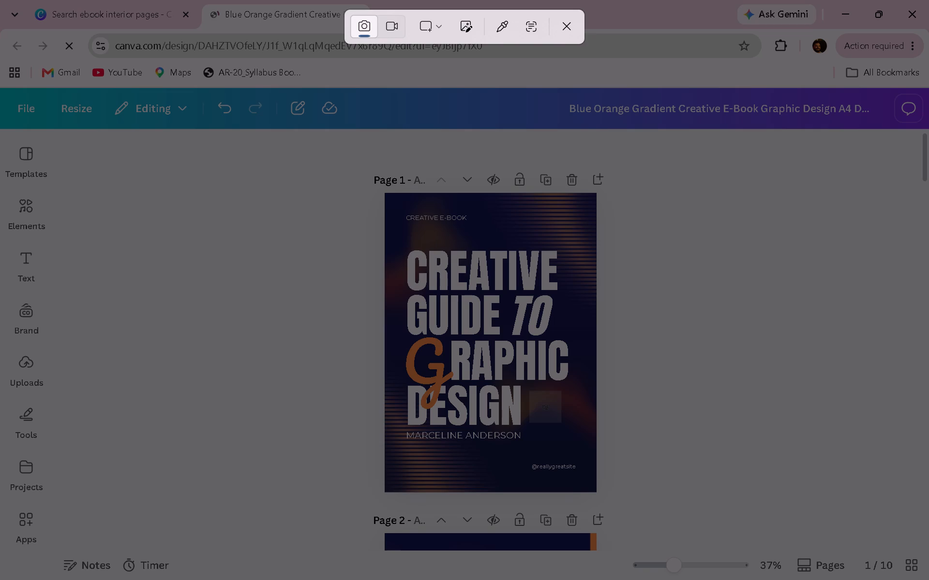
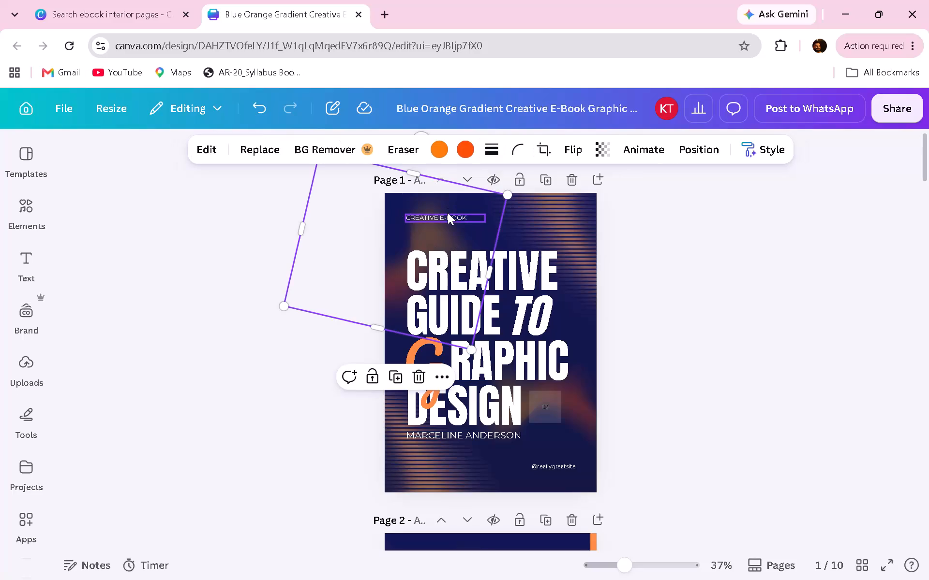
Replace the "CREATIVE E-BOOK" line on the page 1 cover with "PRACTICAL E-BOOK".
double_click(448, 213)
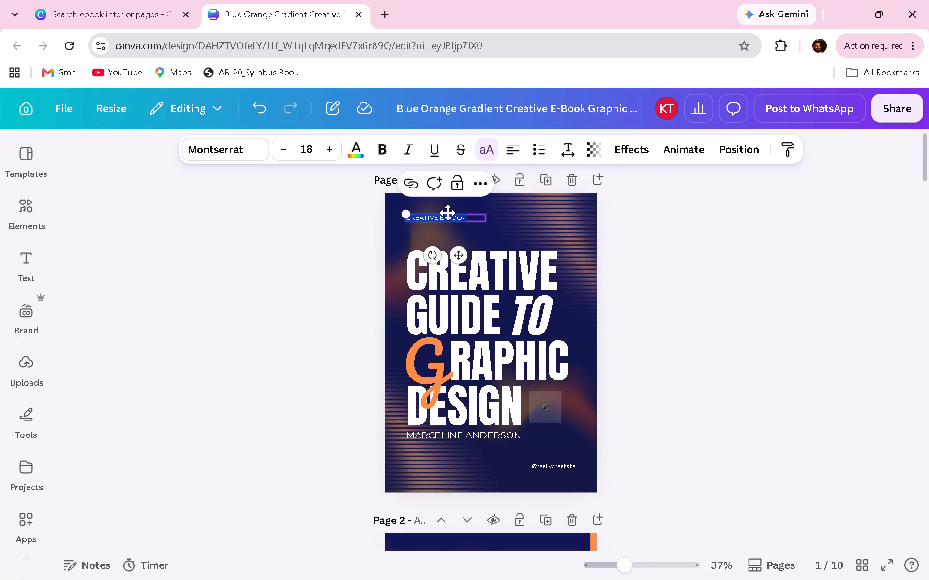
type("ctical e")
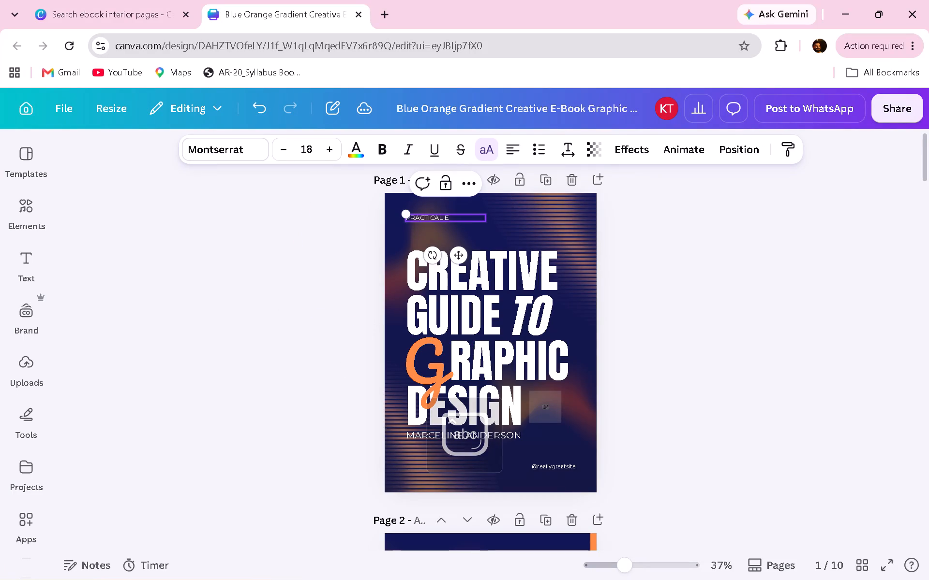
type("-book")
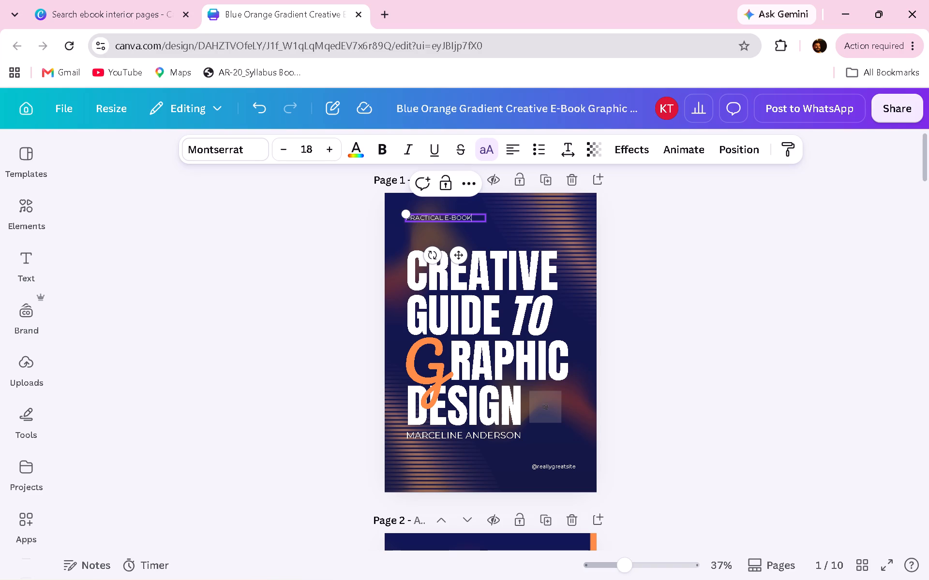
left_click(546, 302)
left_click(645, 297)
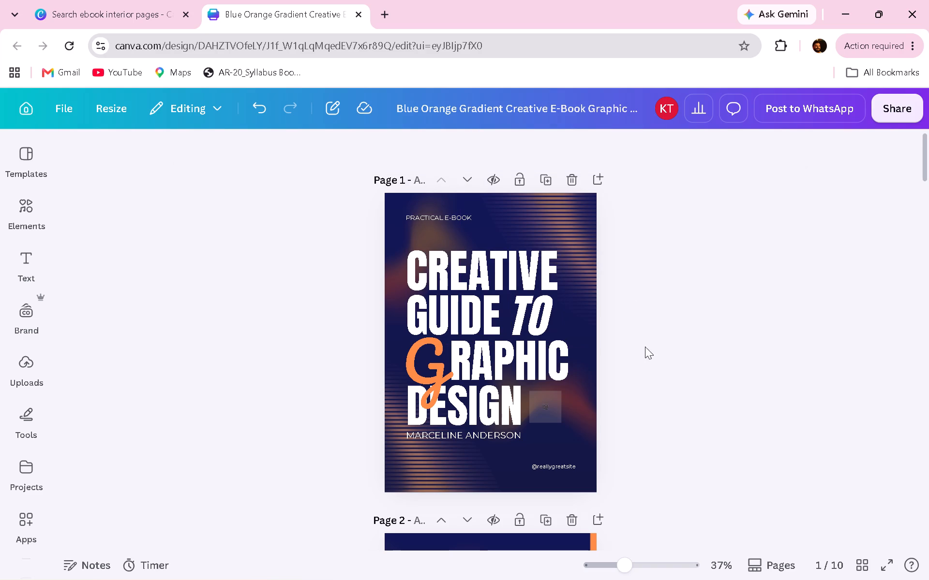
Following the ChatGPT cover, shrink the "CREATIVE GUIDE" title text to about size 76 and replace its wording with "AI".
left_click(607, 562)
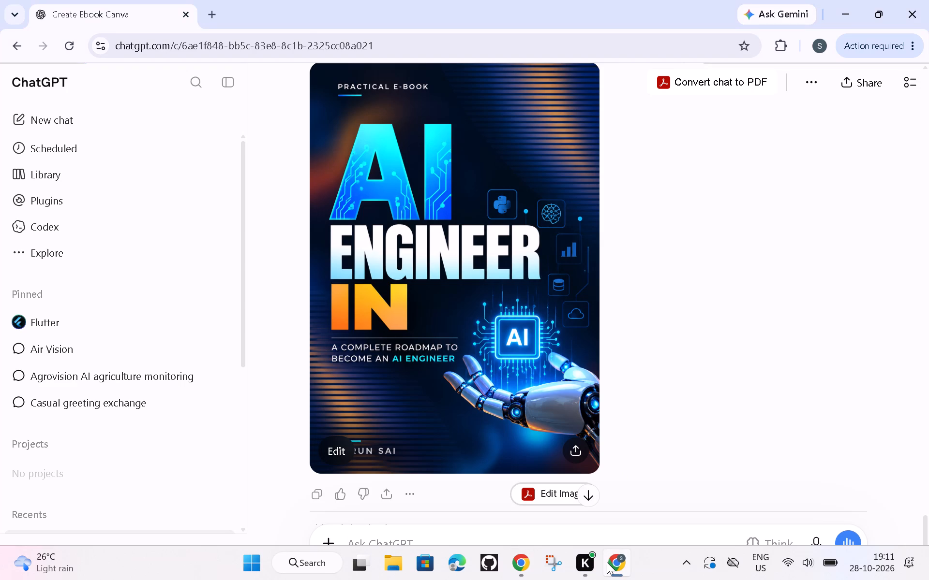
left_click(524, 563)
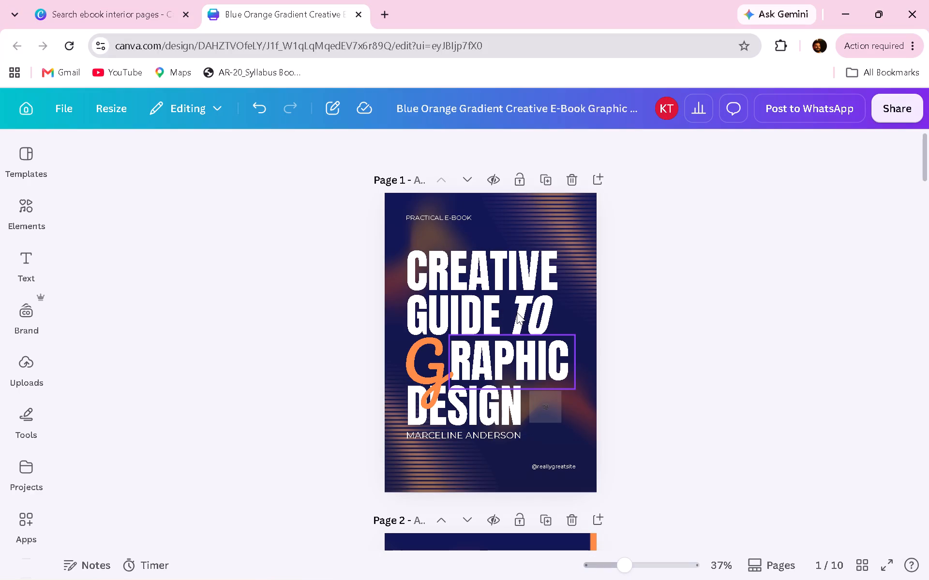
triple_click(477, 276)
left_click(477, 276)
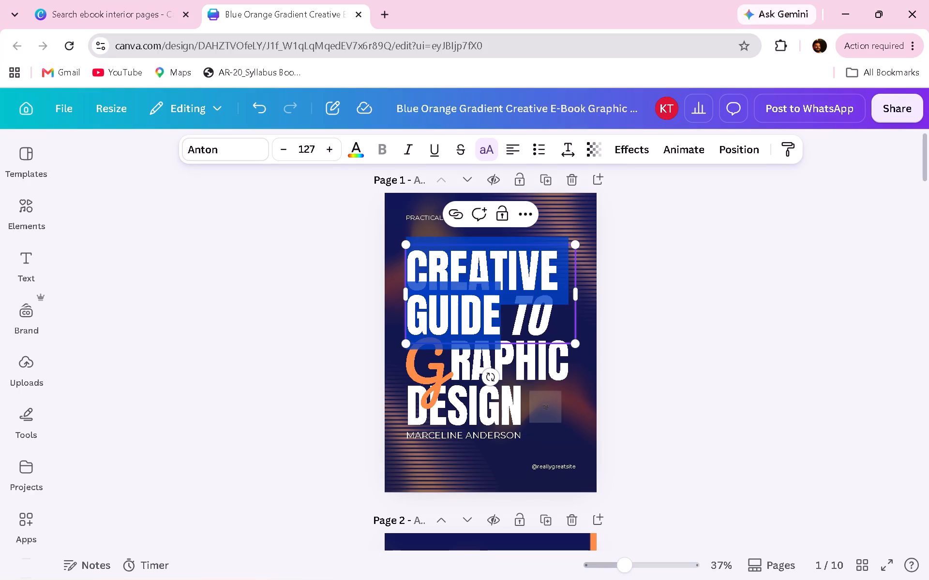
left_click(619, 277)
left_click(524, 272)
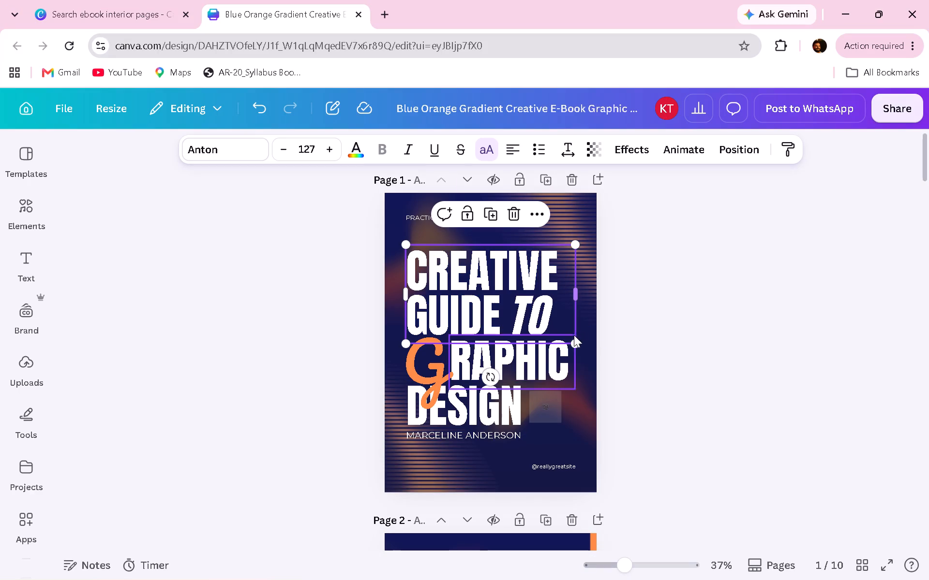
left_click_drag(575, 343, 544, 301)
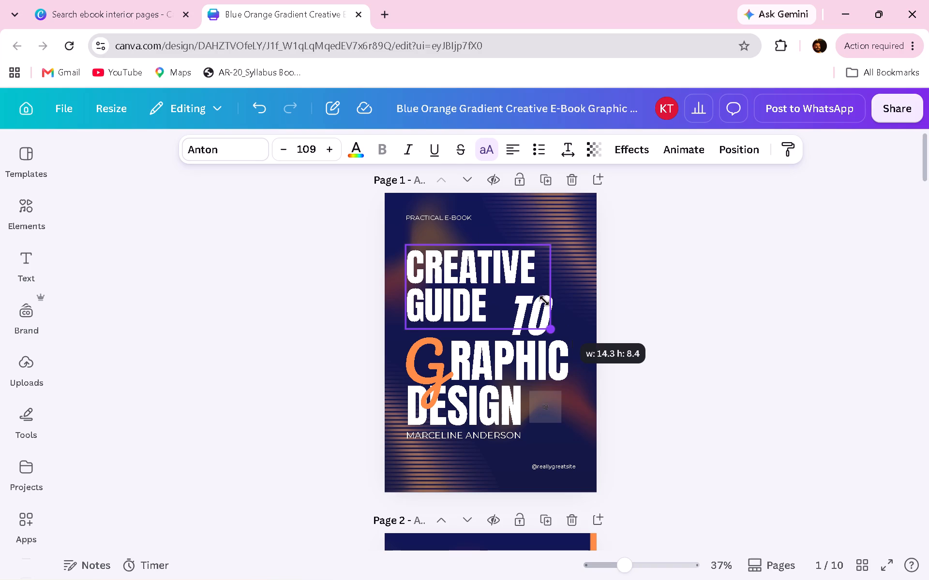
left_click_drag(544, 301, 515, 284)
double_click(481, 289)
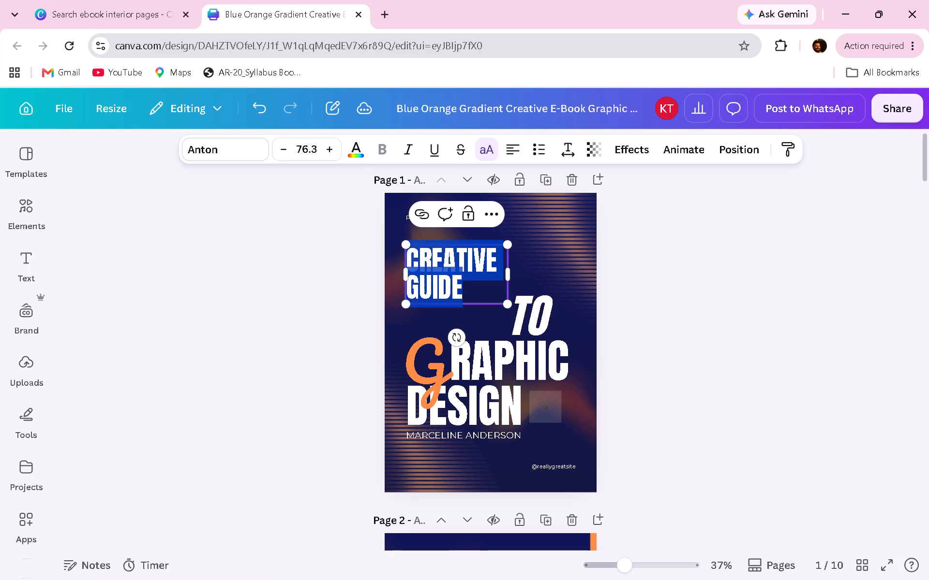
type("AI")
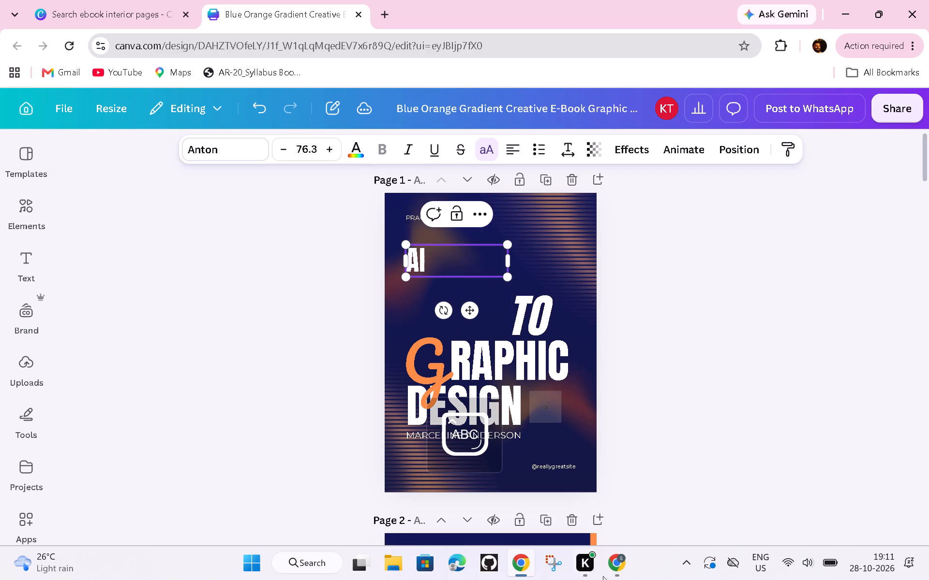
Narrow the "AI" text box to fit its letters and enlarge the text to about size 236.
left_click(615, 576)
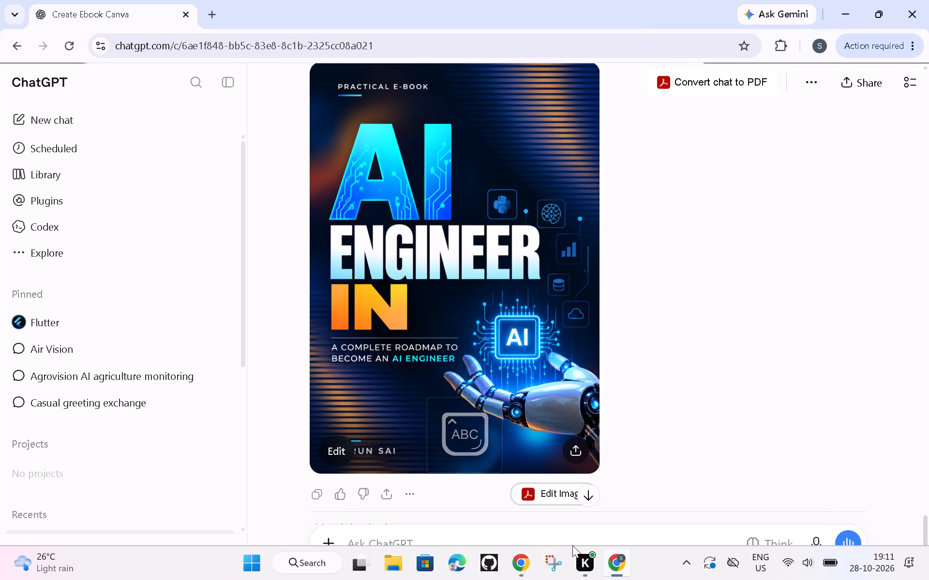
left_click(517, 565)
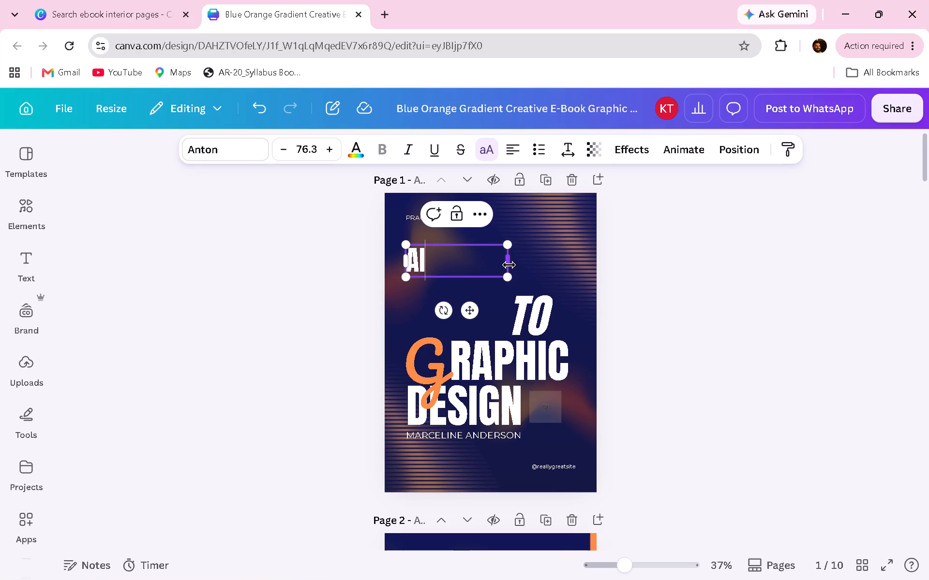
left_click_drag(509, 265, 429, 269)
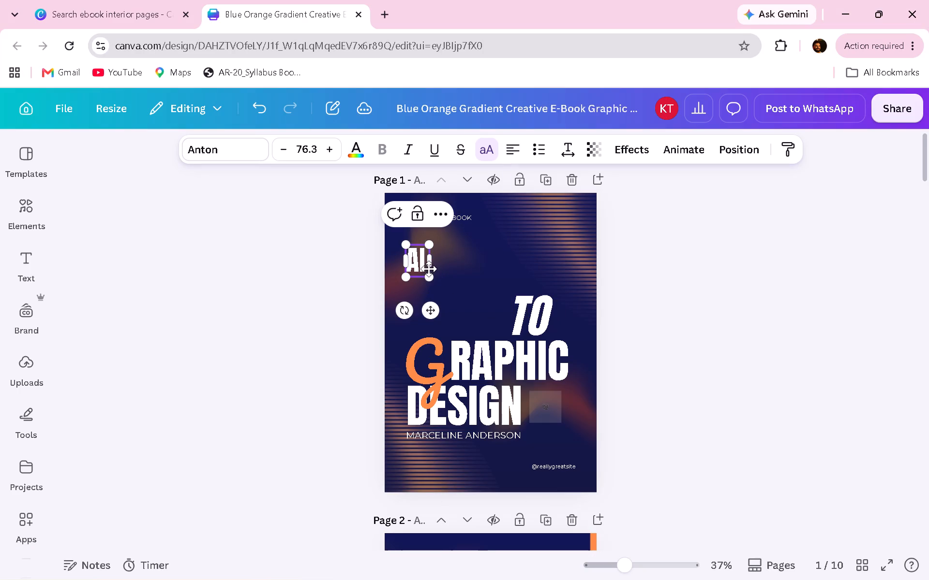
left_click_drag(429, 275, 500, 315)
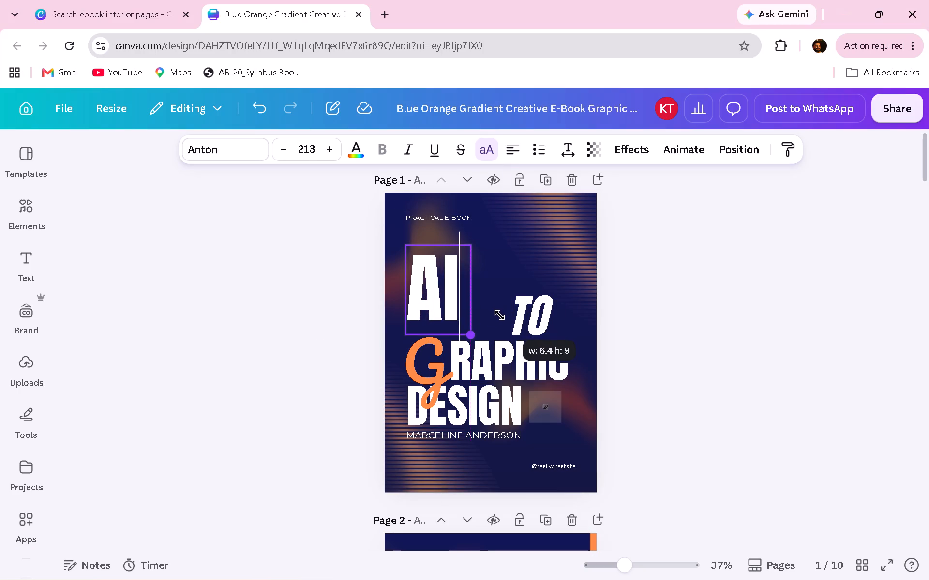
left_click_drag(500, 315, 509, 319)
left_click(432, 274)
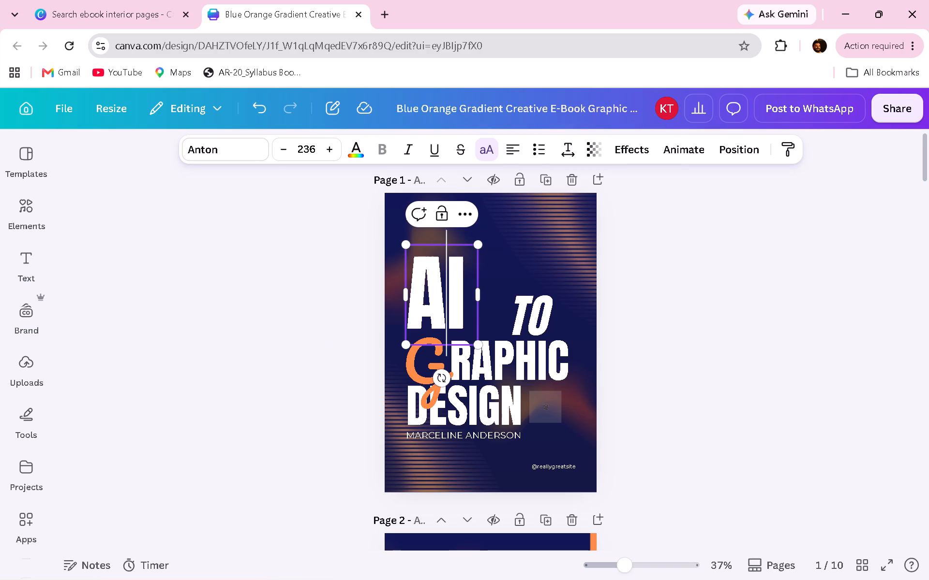
left_click(696, 289)
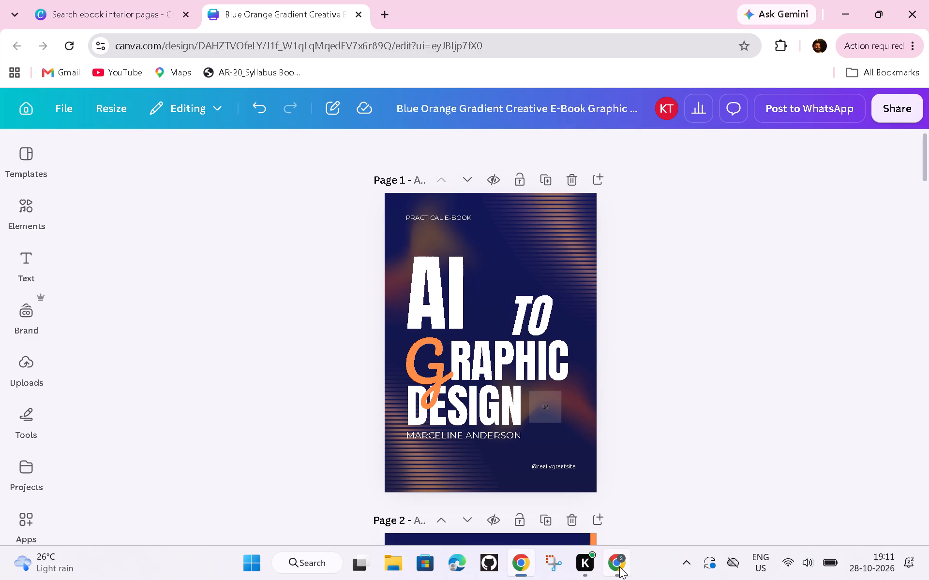
Match the ChatGPT cover by enlarging "AI" to about size 288 and placing it just below the "PRACTICAL E-BOOK" line, slightly indented.
left_click(619, 566)
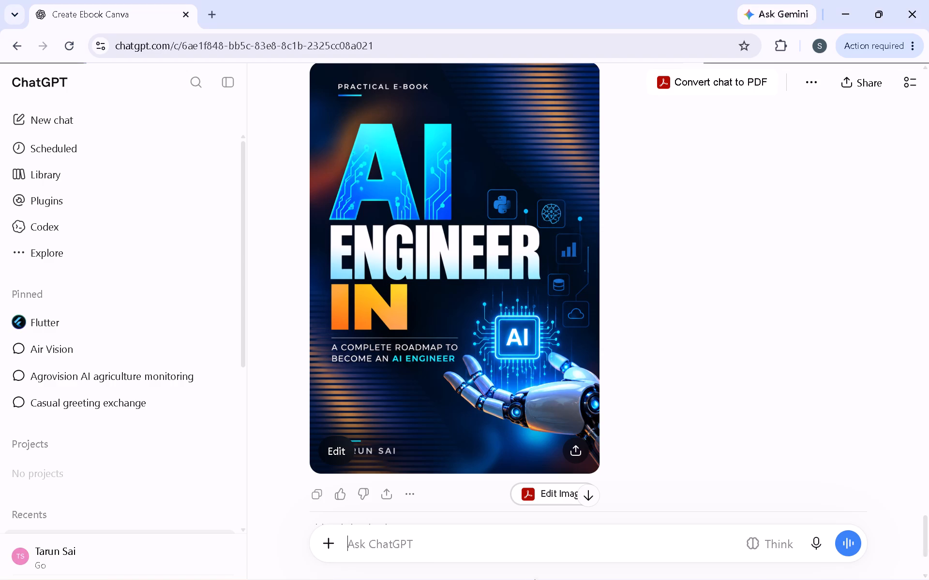
left_click(525, 559)
left_click(418, 271)
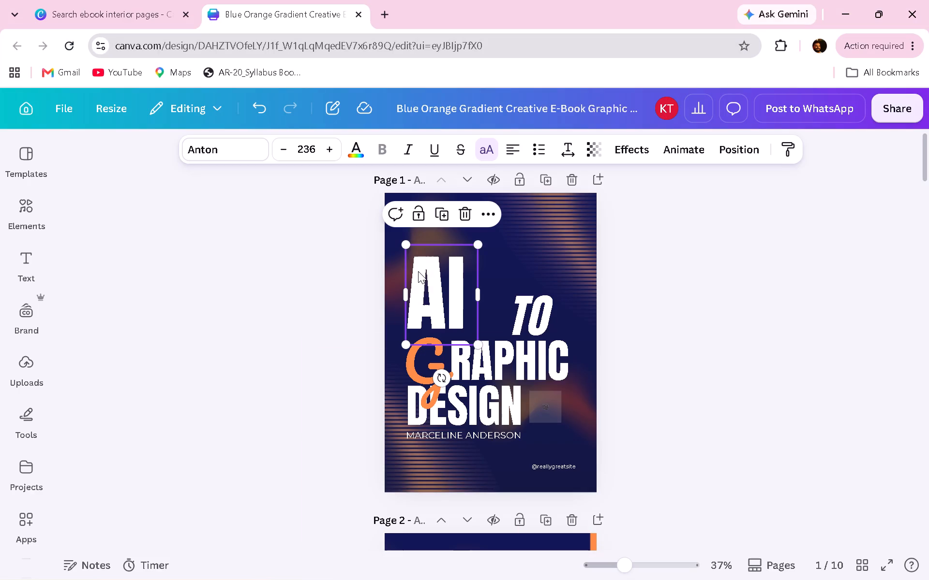
left_click_drag(431, 286, 451, 287)
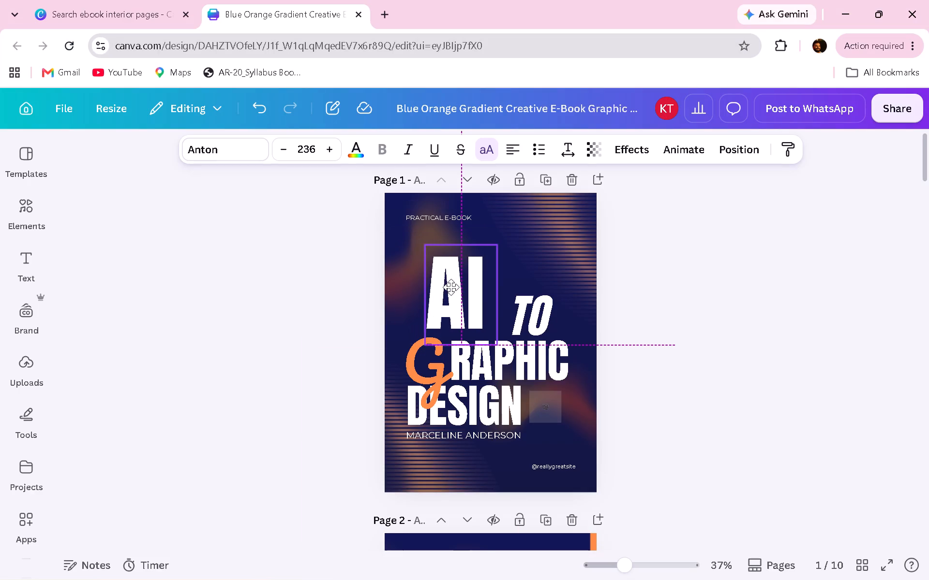
left_click_drag(451, 287, 444, 287)
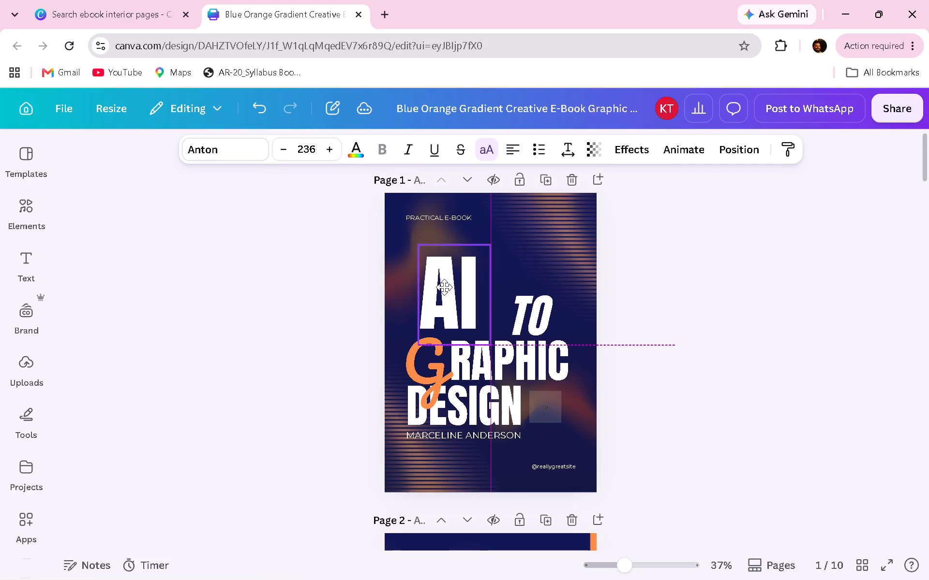
left_click_drag(444, 287, 446, 287)
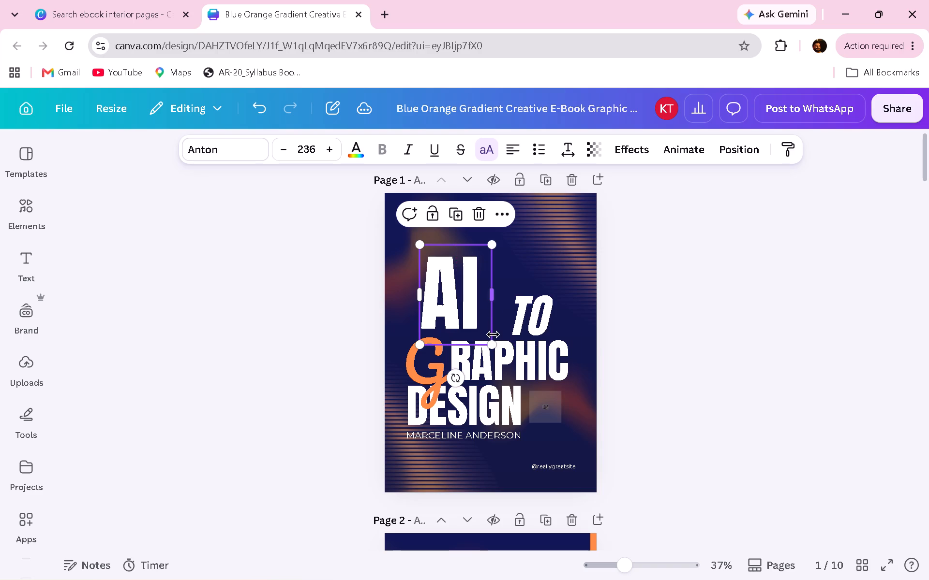
left_click_drag(491, 342, 516, 356)
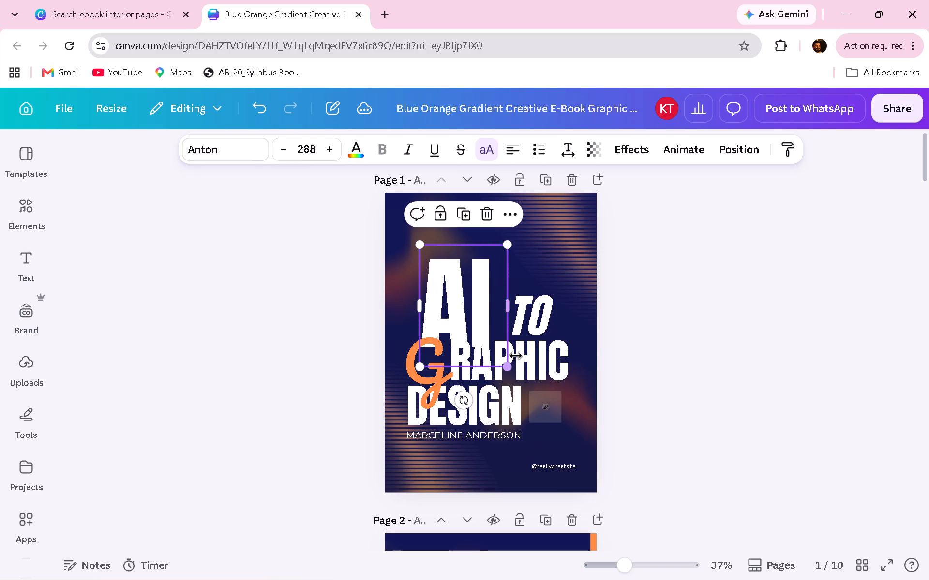
left_click_drag(464, 312, 460, 300)
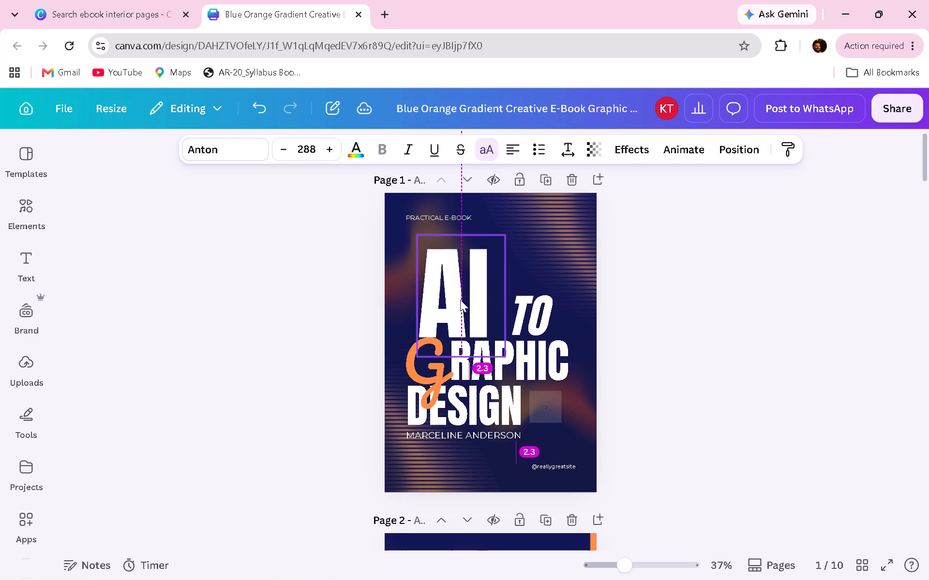
left_click_drag(460, 300, 458, 298)
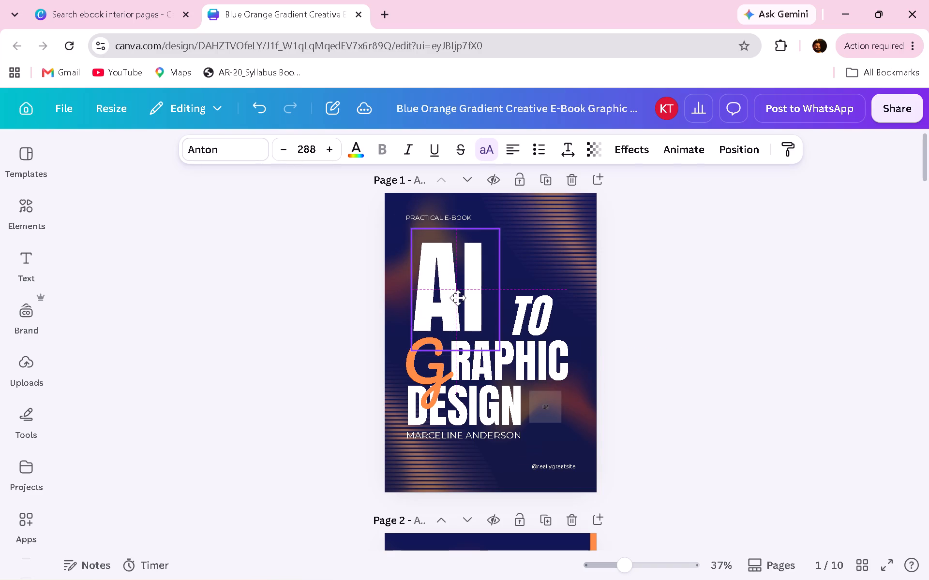
left_click_drag(458, 298, 458, 296)
left_click(707, 340)
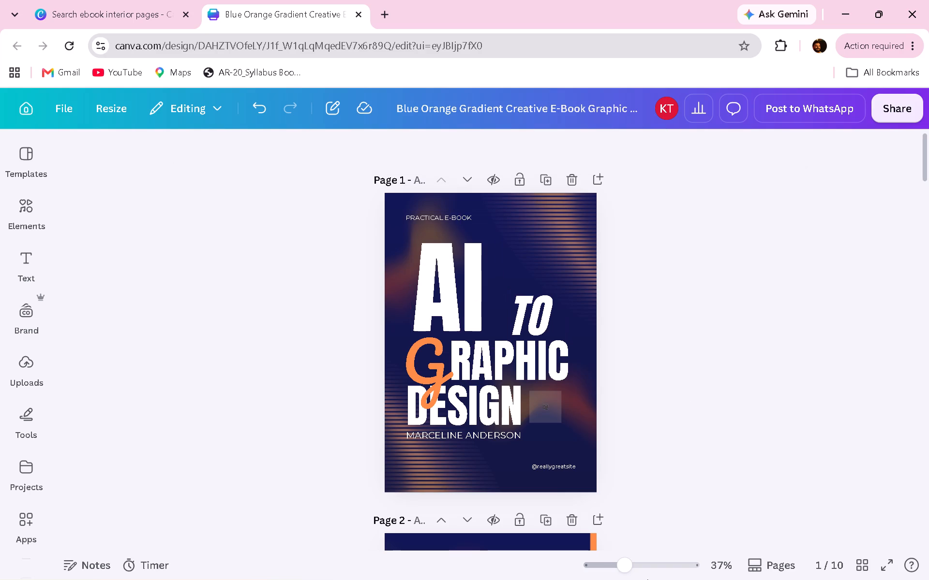
Check the icons on the ChatGPT cover and search Canva's design elements for "PYTHON".
left_click(618, 560)
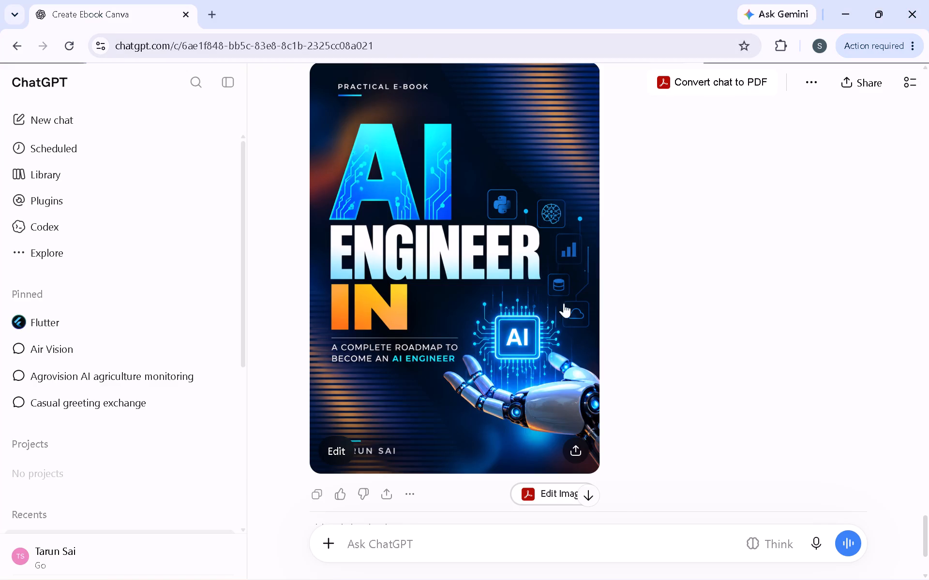
left_click(512, 574)
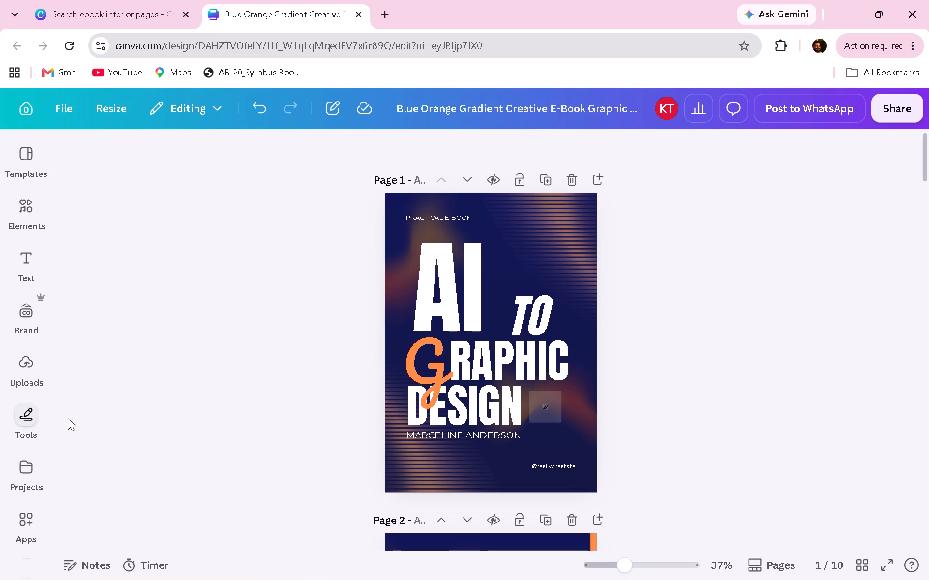
scroll(6, 417, "down", 1)
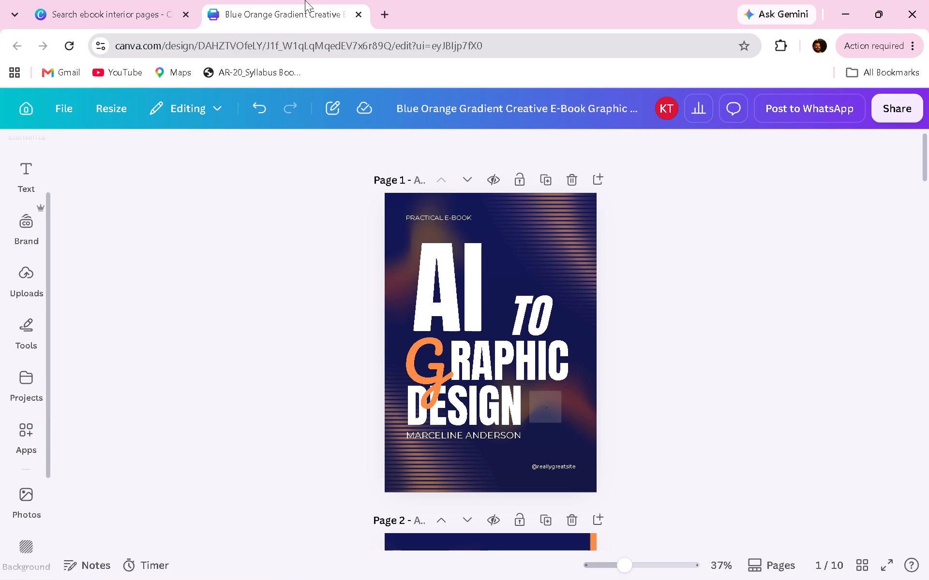
scroll(18, 470, "up", 3)
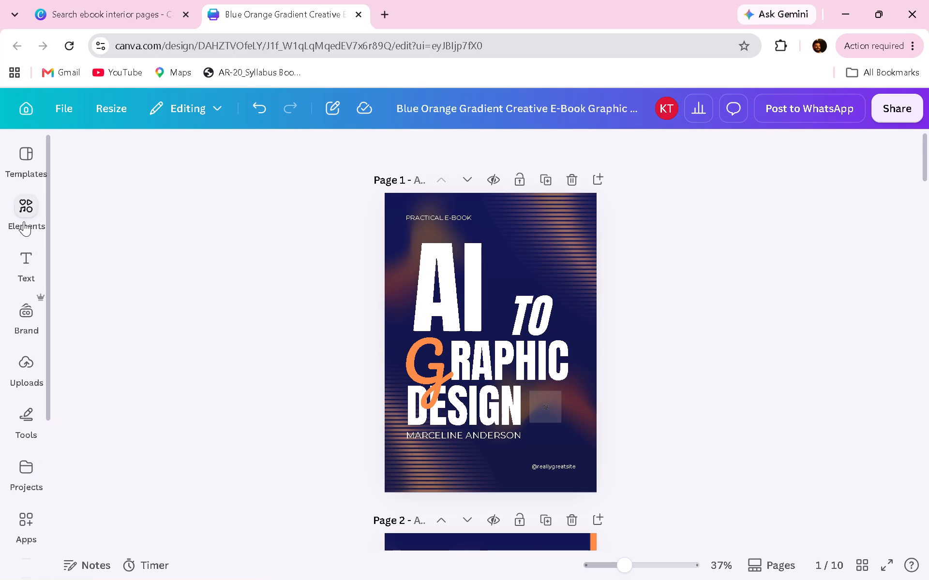
left_click(22, 216)
left_click(197, 157)
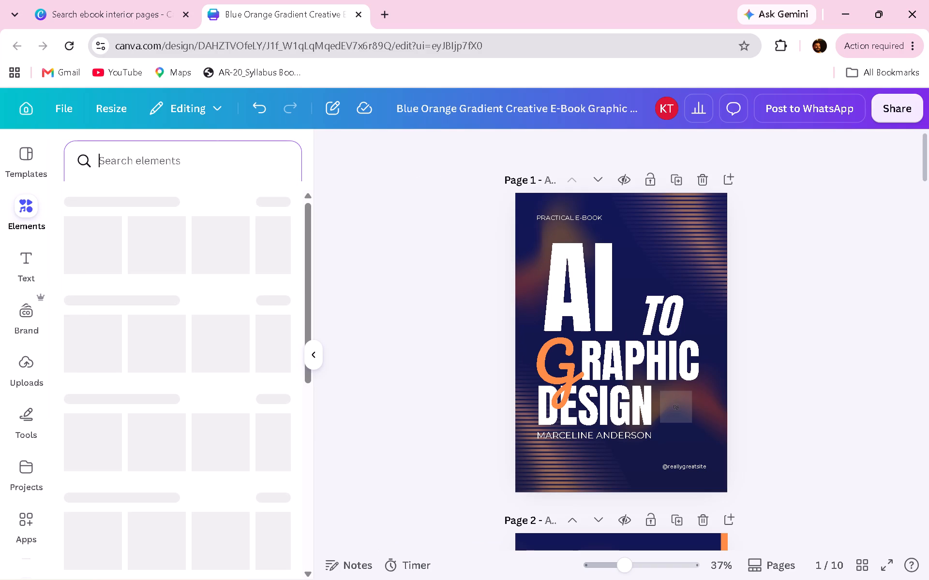
type("PYTHO")
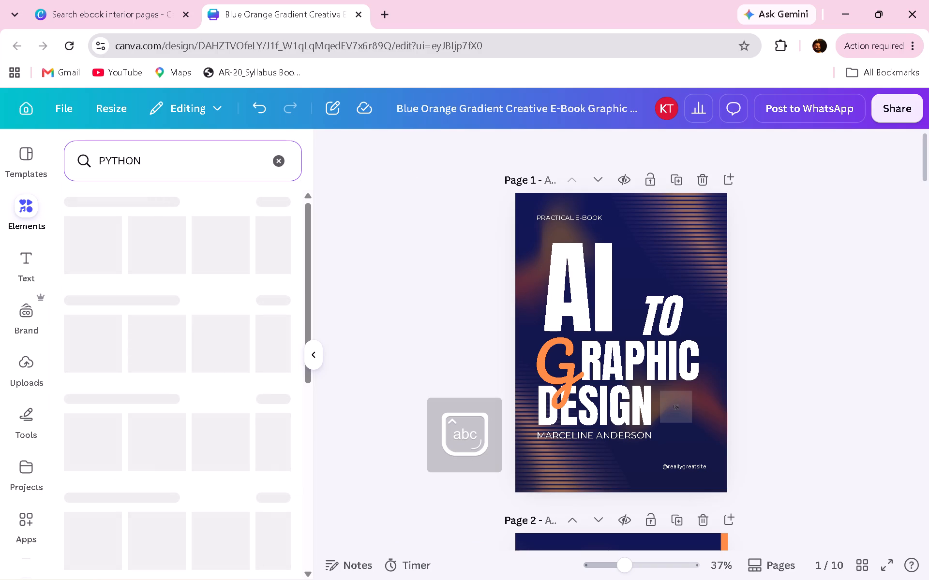
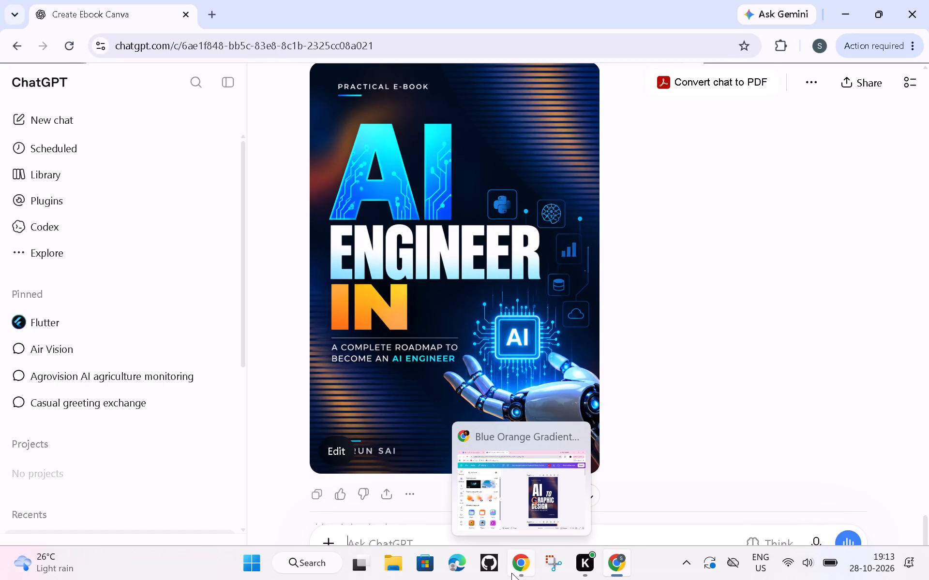
Switch to Canva, try replacing the cover's orange script G with "Engine", and clear that text box completely.
left_click(513, 573)
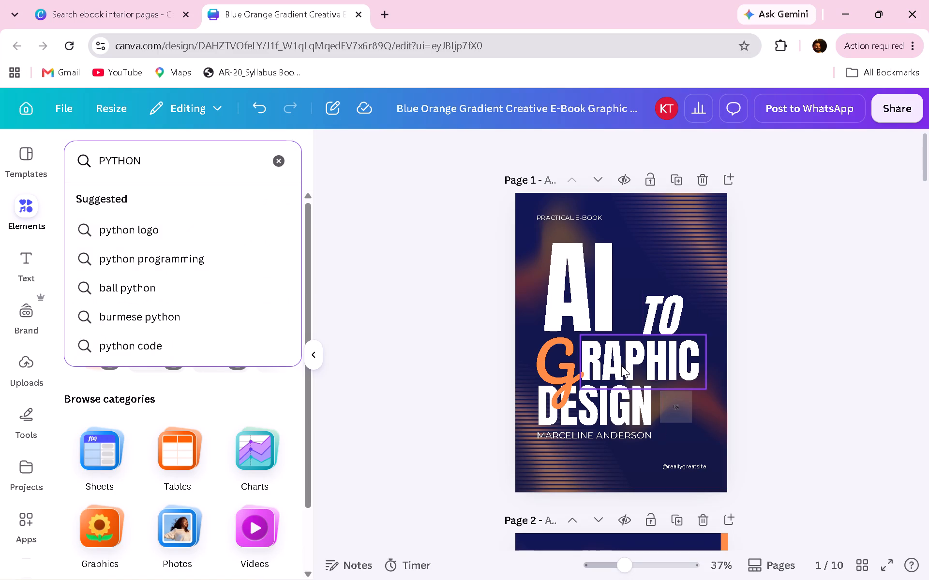
double_click(561, 362)
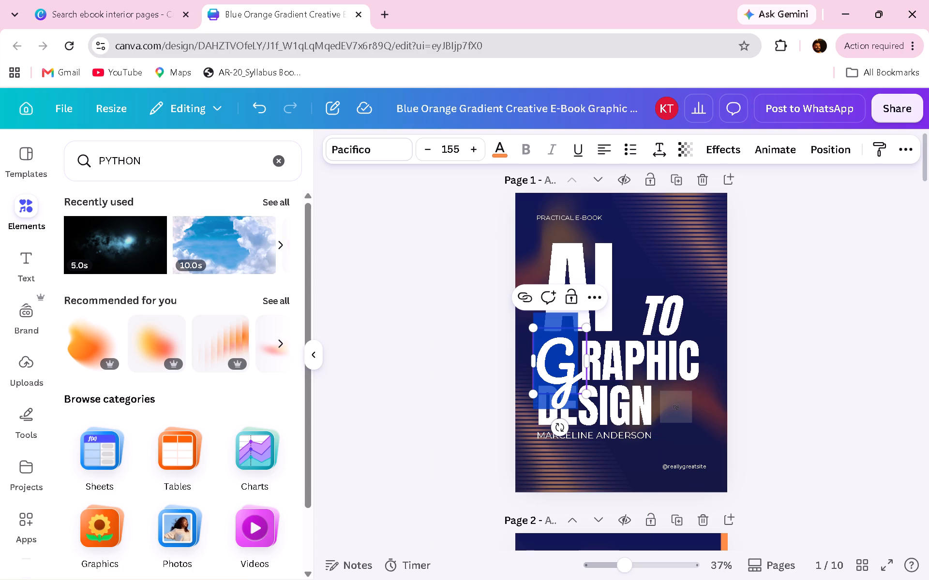
left_click(567, 357)
double_click(567, 357)
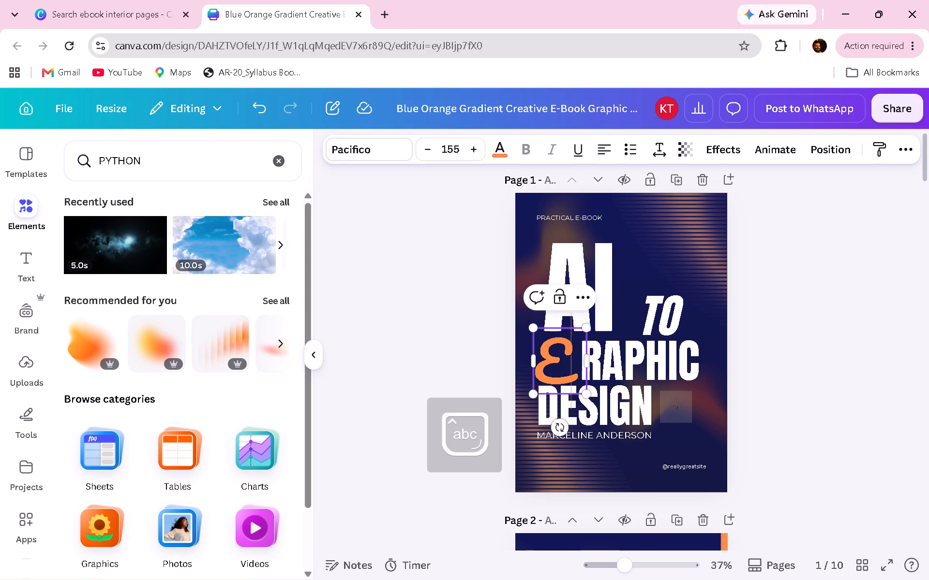
type("ngine")
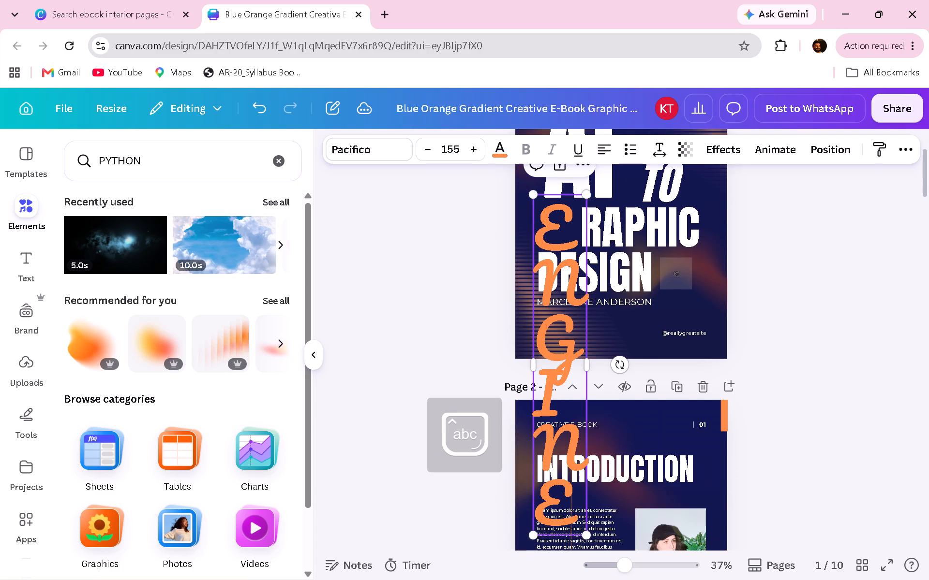
key("BackSpace")
key("BackSpace")
key("BackSpace")
key("BackSpace")
key("BackSpace")
key("BackSpace")
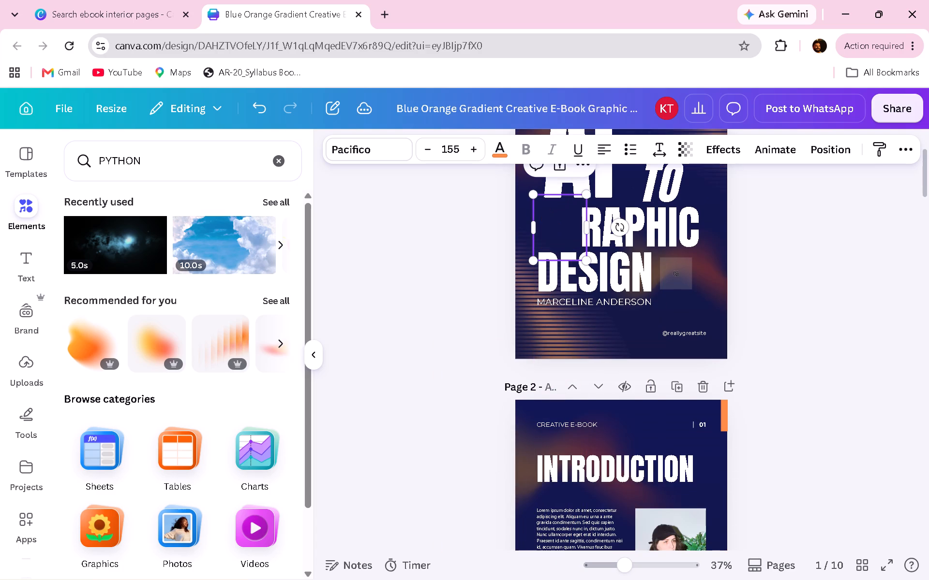
Delete the leftover title words TO, RAPHIC and DESIGN from the cover, keeping only the large AI.
scroll(567, 357, "up", 2)
left_click(655, 287)
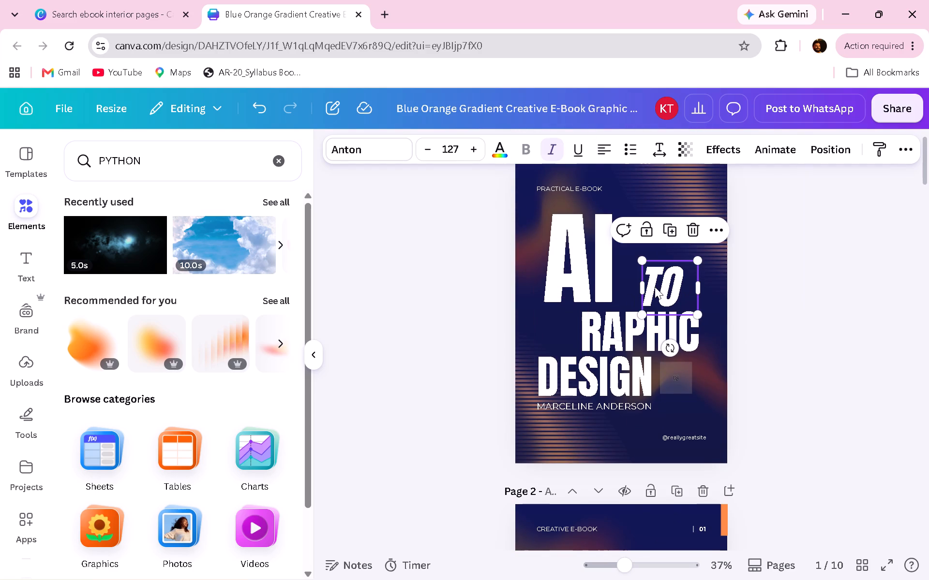
key("Delete")
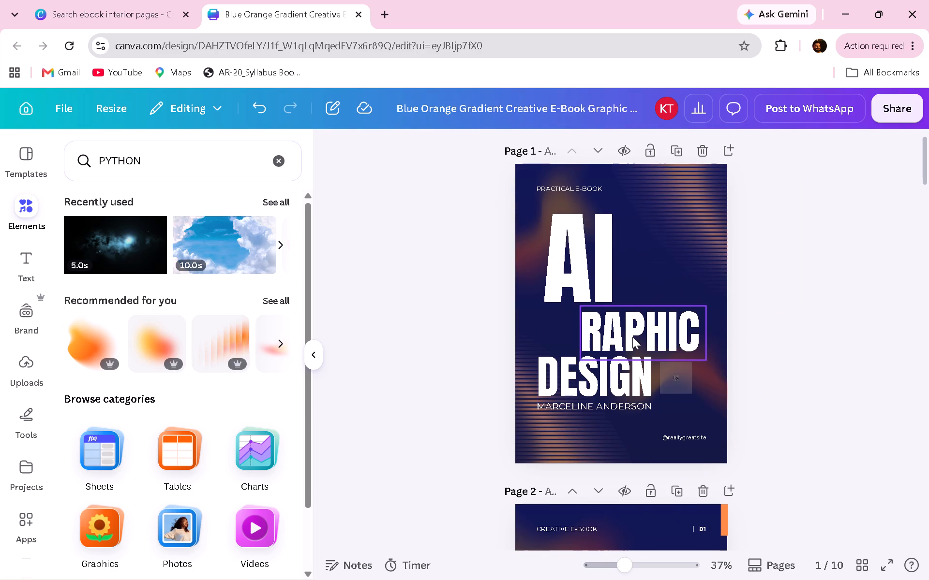
left_click(632, 337)
key("Delete")
left_click(594, 396)
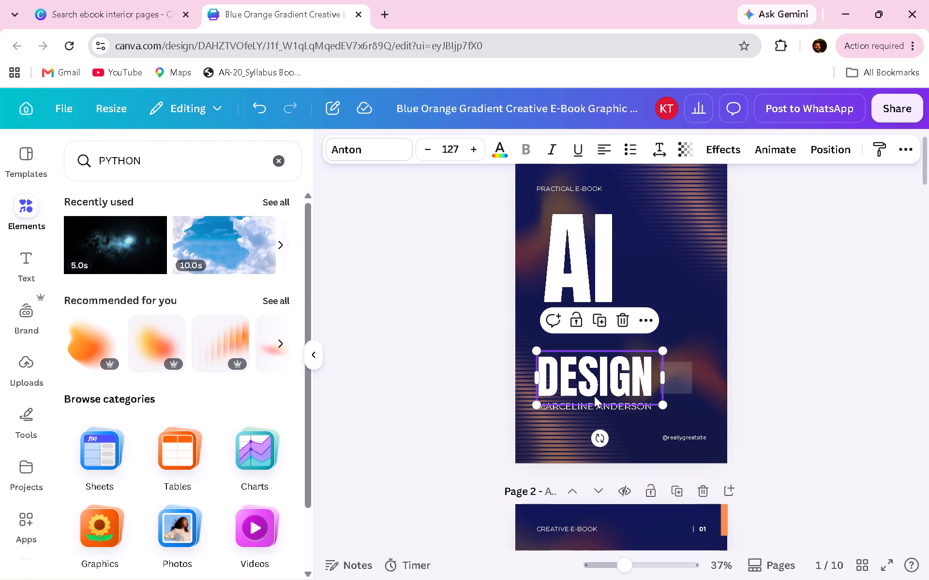
key("Delete")
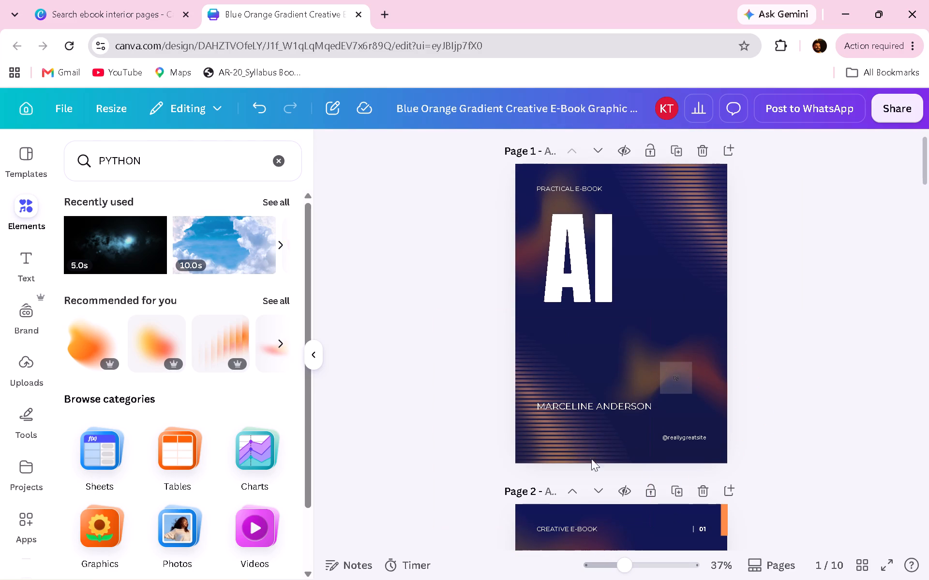
Move the lower striped orange gradient graphic inward and slightly up, behind the author line on the cover.
left_click(619, 403)
left_click(533, 446)
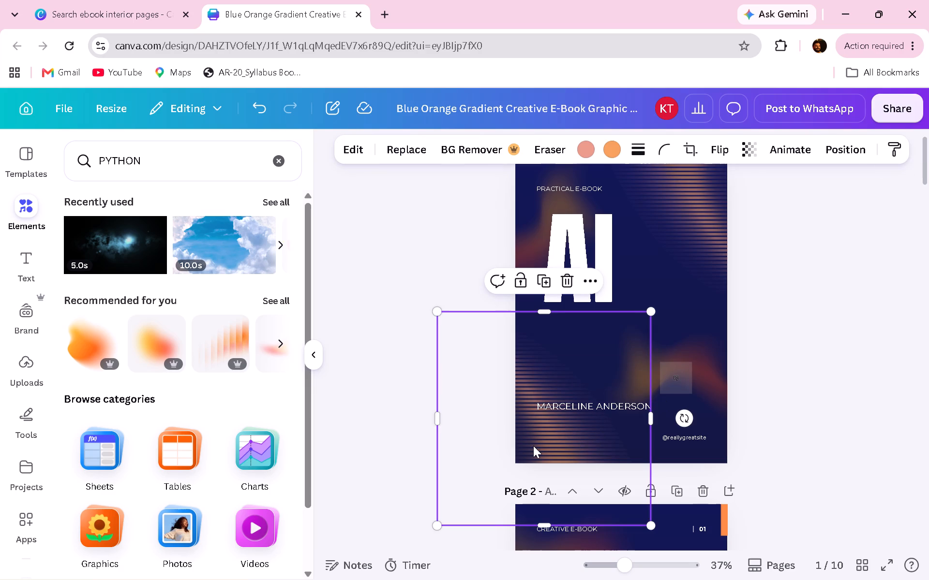
left_click_drag(533, 446, 569, 427)
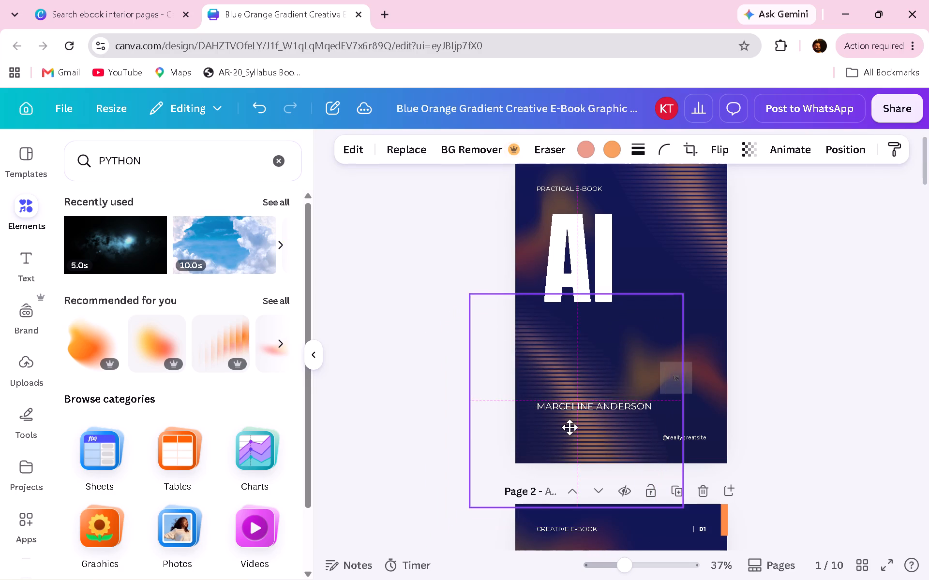
left_click_drag(569, 427, 564, 426)
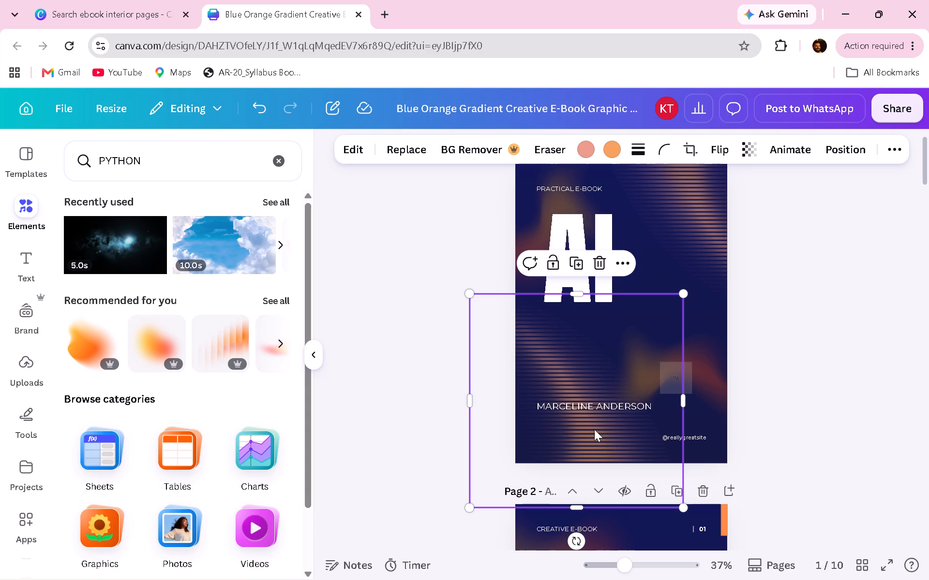
Replace the placeholder author name on the cover with BRAIN TO BYTES.
double_click(585, 412)
double_click(600, 407)
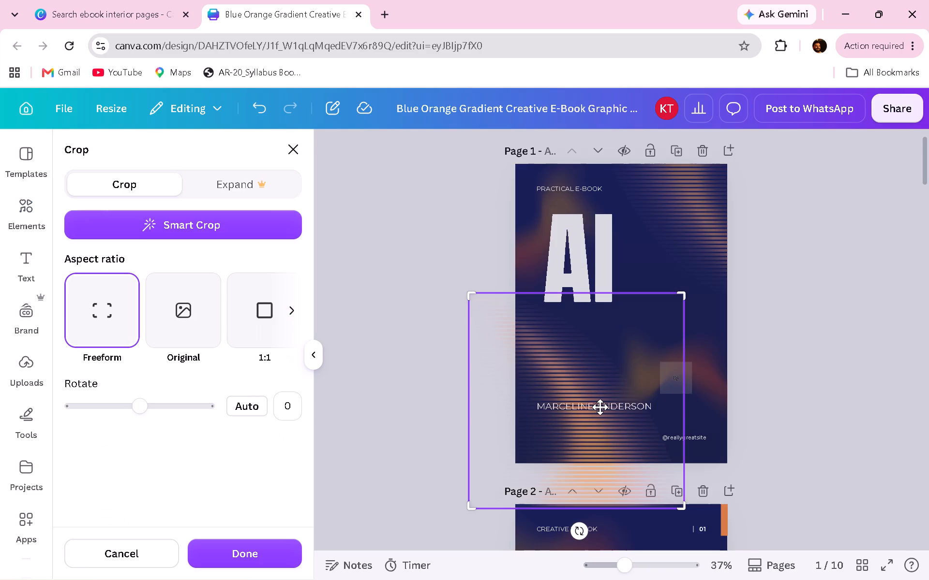
triple_click(593, 408)
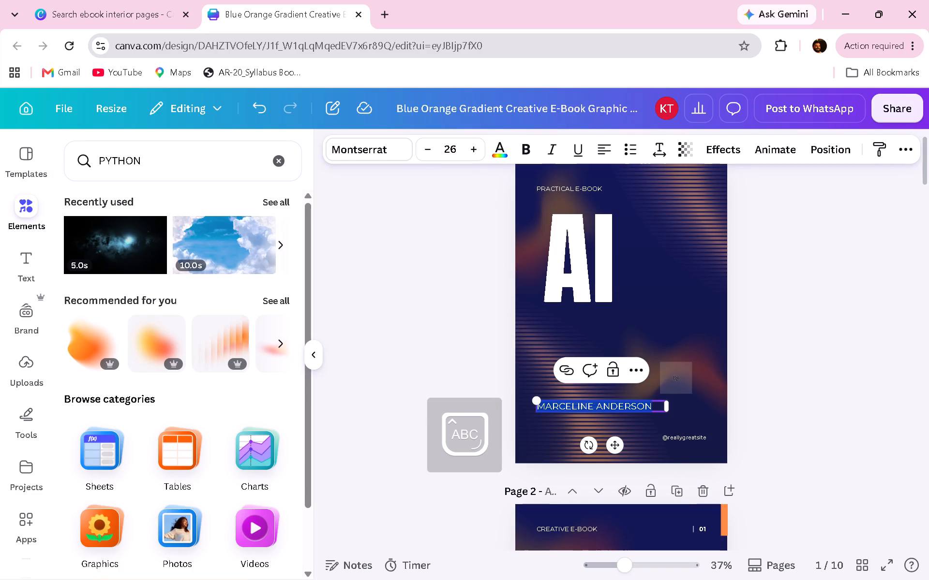
type("braiin to")
key("BackSpace")
key("BackSpace")
key("BackSpace")
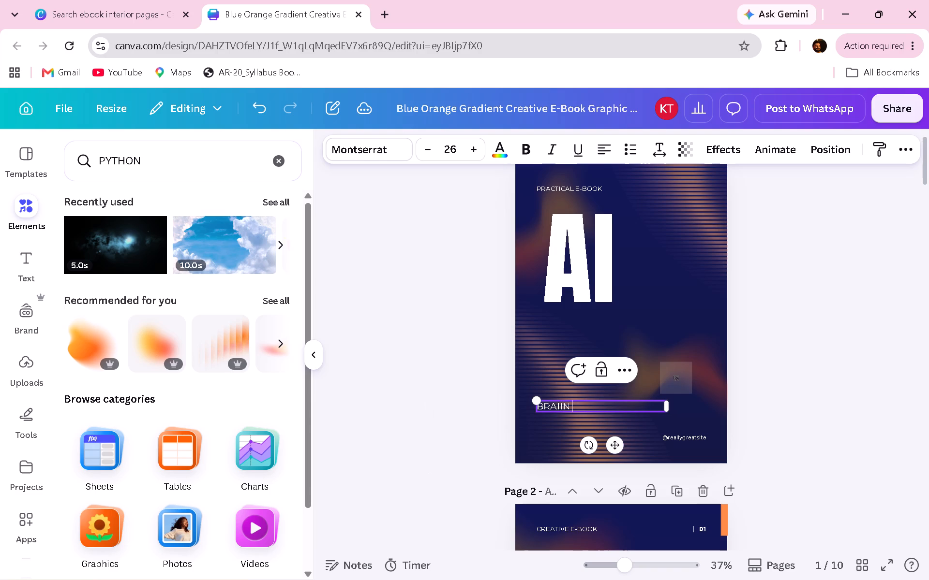
key("BackSpace")
key("BackSpace")
type("n to bbyte")
key("BackSpace")
key("BackSpace")
key("BackSpace")
key("BackSpace")
type("yes")
key("BackSpace")
key("BackSpace")
type("tes")
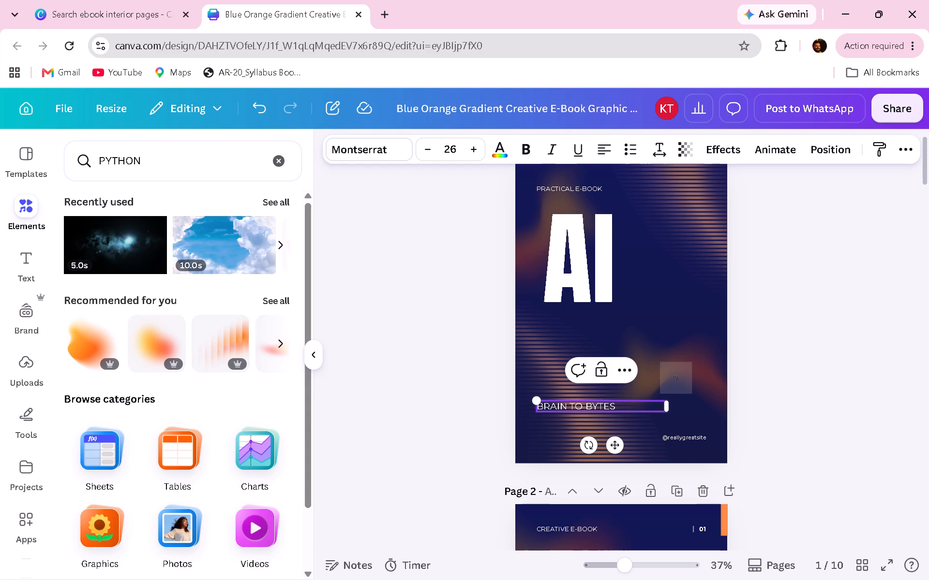
left_click(840, 341)
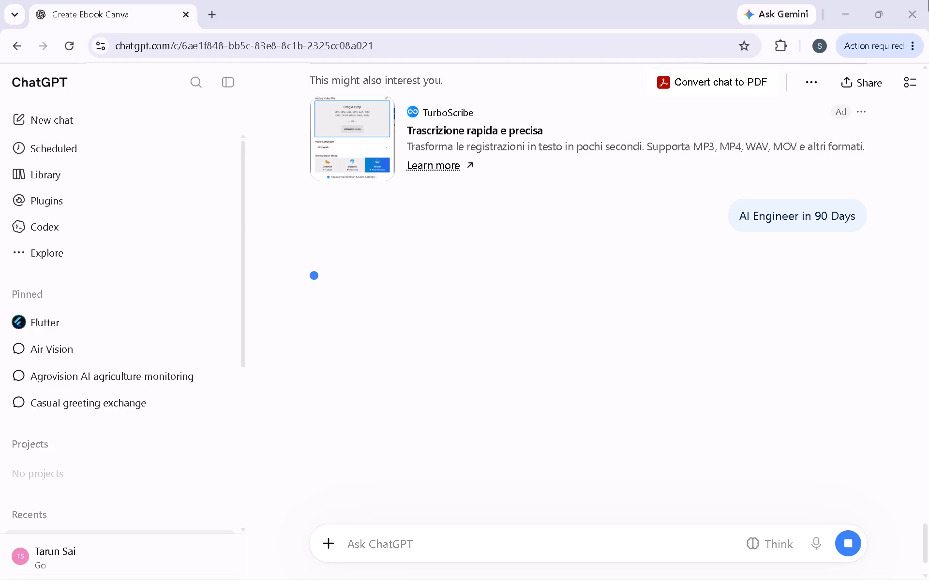
left_click(510, 563)
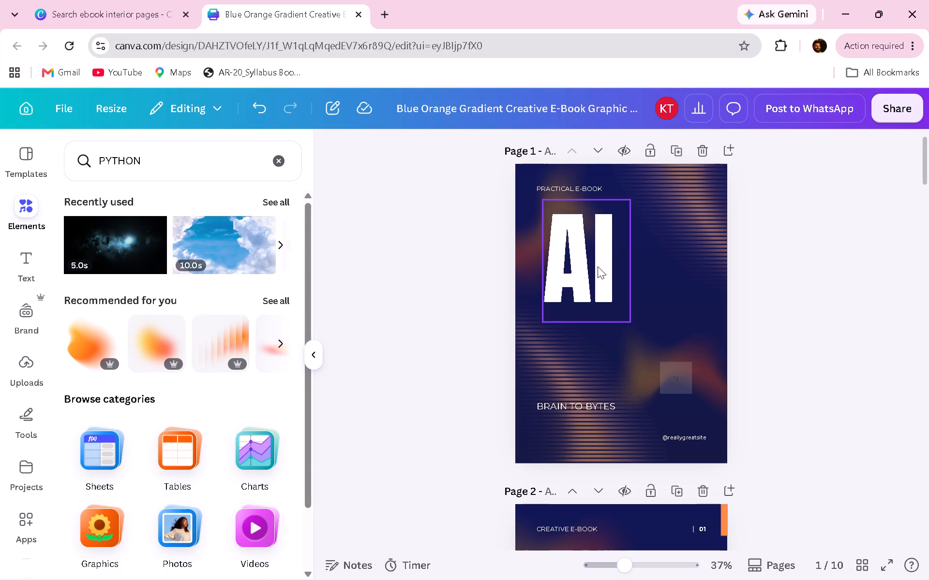
left_click(583, 298)
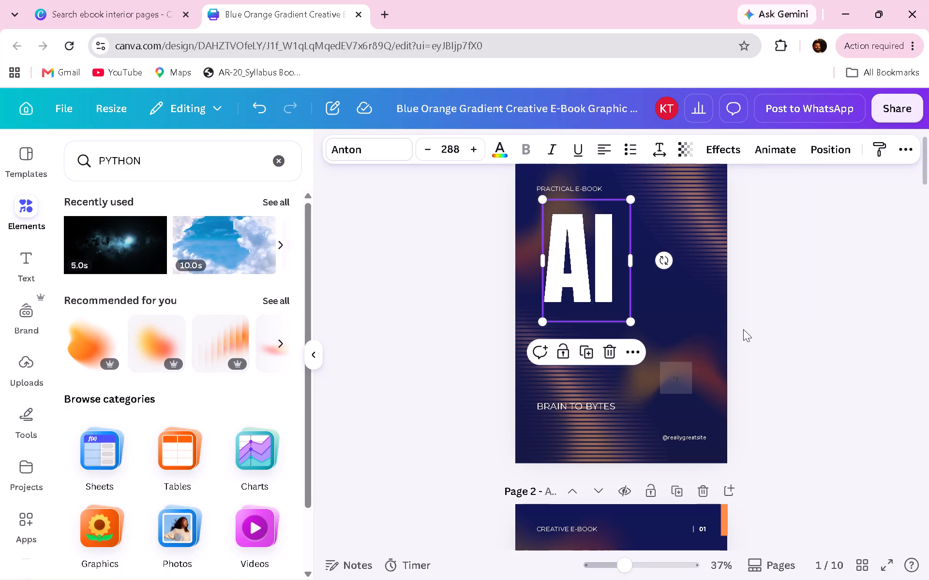
left_click(784, 335)
left_click(692, 384)
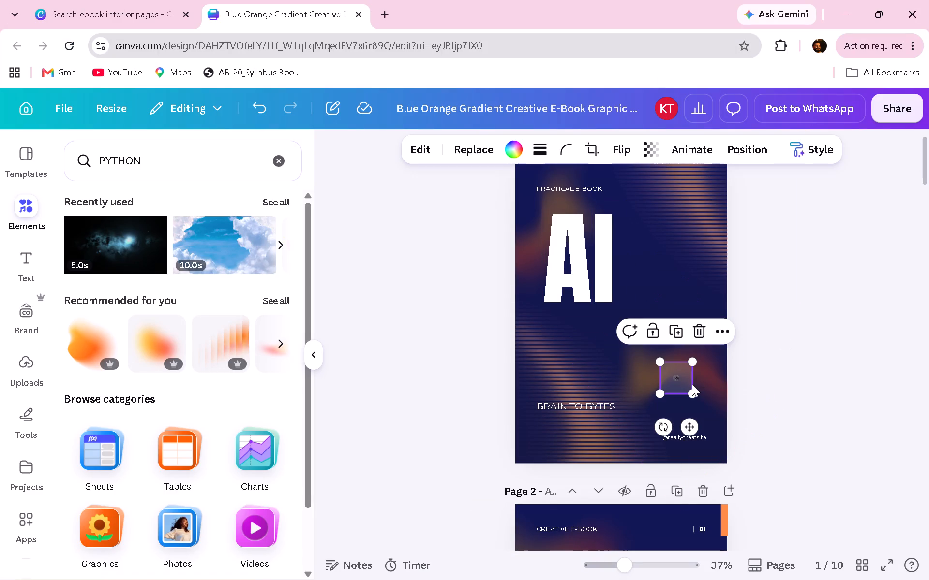
key("Delete")
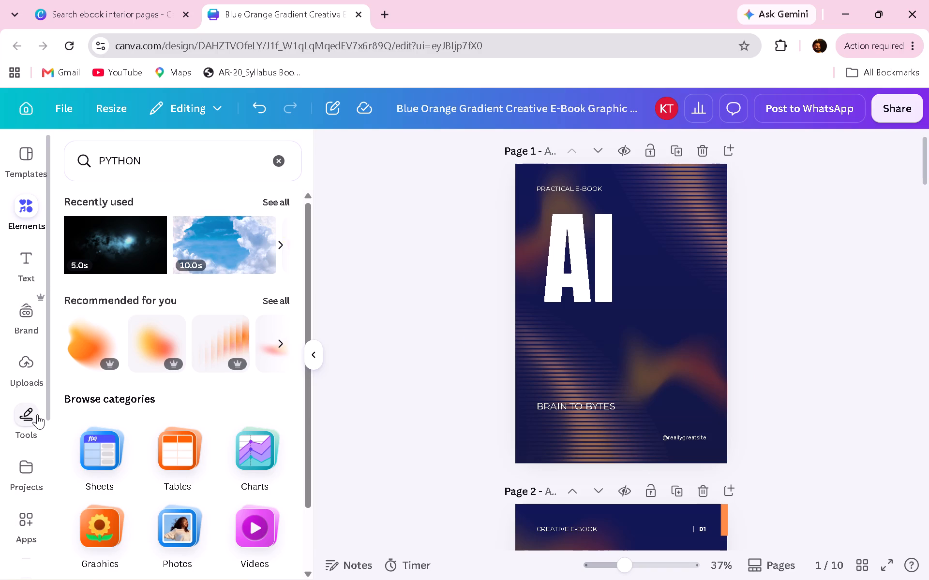
Browse the recommended elements and the Graphics category for a graphic for the cover.
left_click(282, 347)
scroll(178, 448, "down", 2)
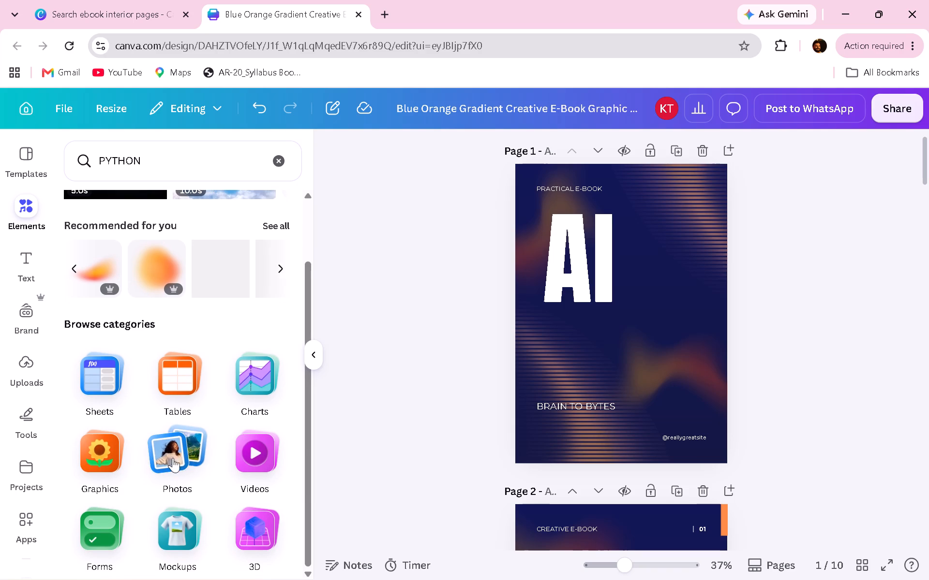
left_click(109, 449)
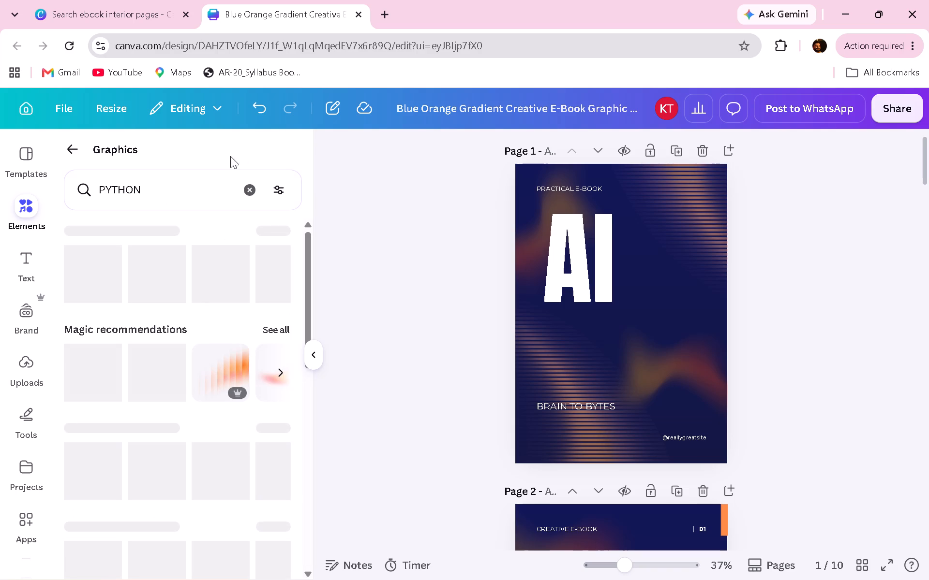
scroll(44, 345, "up", 1)
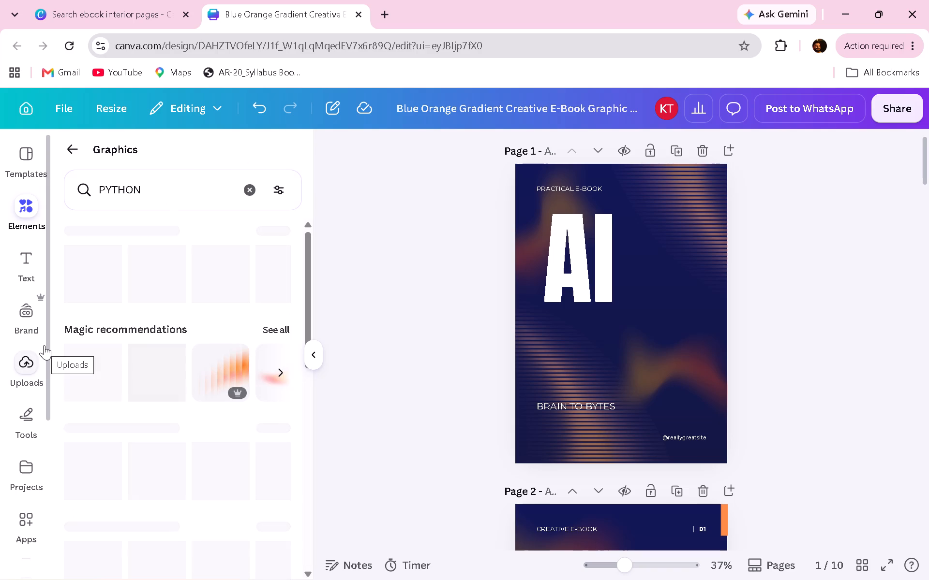
scroll(9, 331, "up", 1)
scroll(20, 462, "up", 4)
scroll(24, 411, "down", 2)
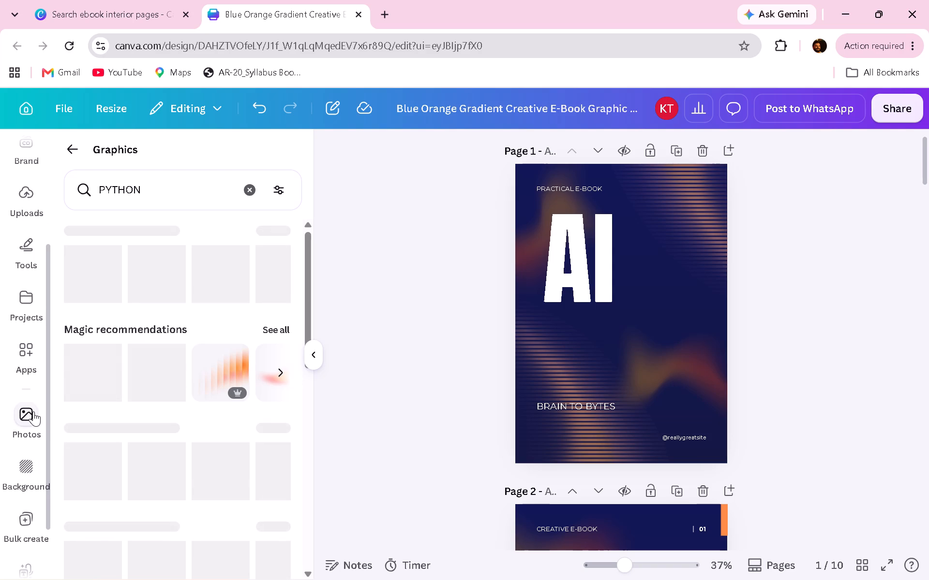
Search the photo library for Python.
left_click(33, 411)
left_click(185, 163)
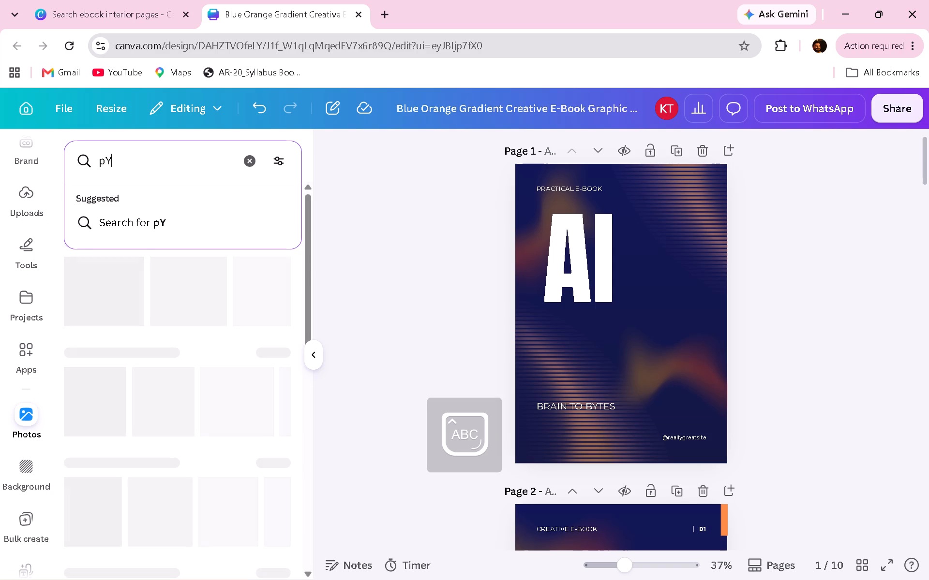
type("TH")
key("BackSpace")
key("BackSpace")
key("BackSpace")
key("BackSpace")
key("BackSpace")
key("BackSpace")
key("BackSpace")
type("thon")
key("Return")
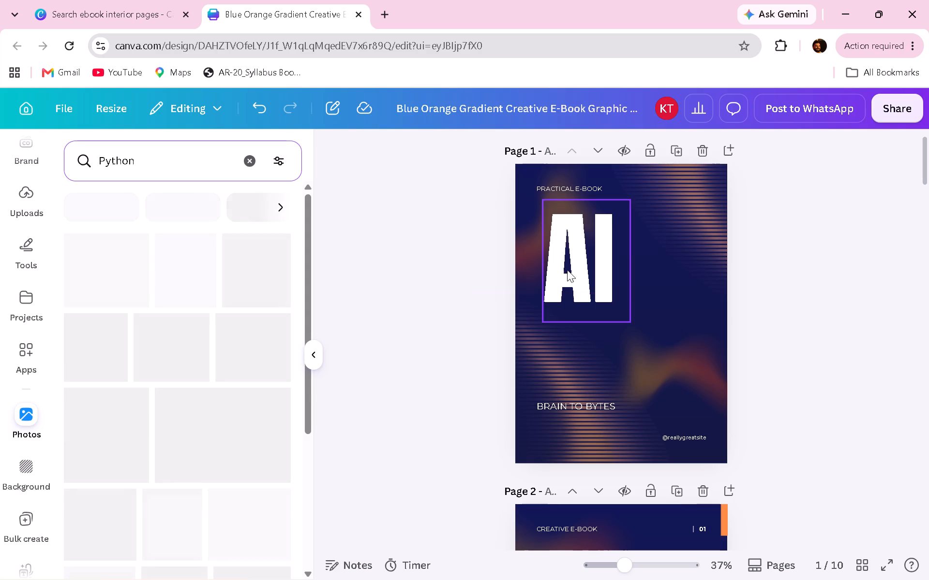
Duplicate the large AI title on the cover and place the copy directly below the original.
left_click(795, 320)
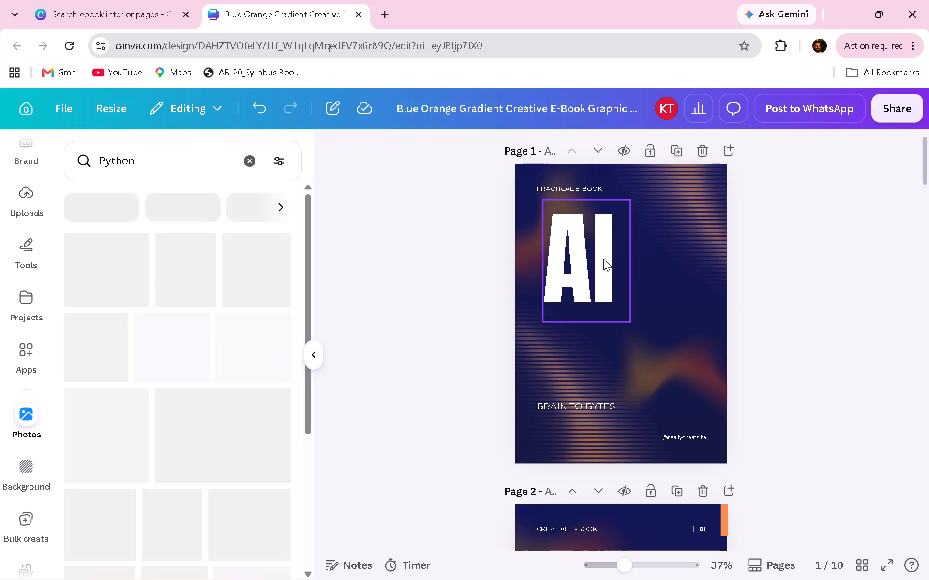
left_click(603, 259)
key("ctrl+c")
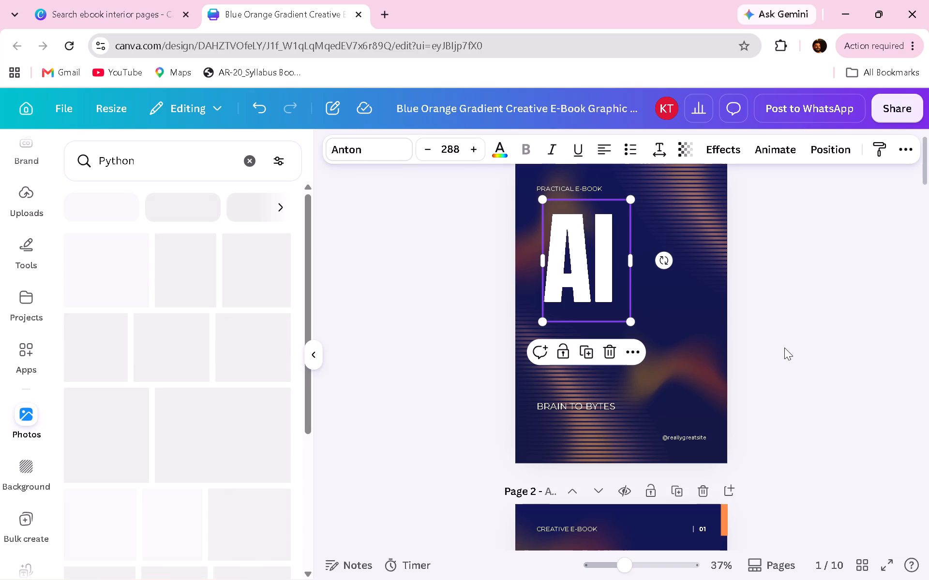
left_click(692, 361)
left_click(794, 275)
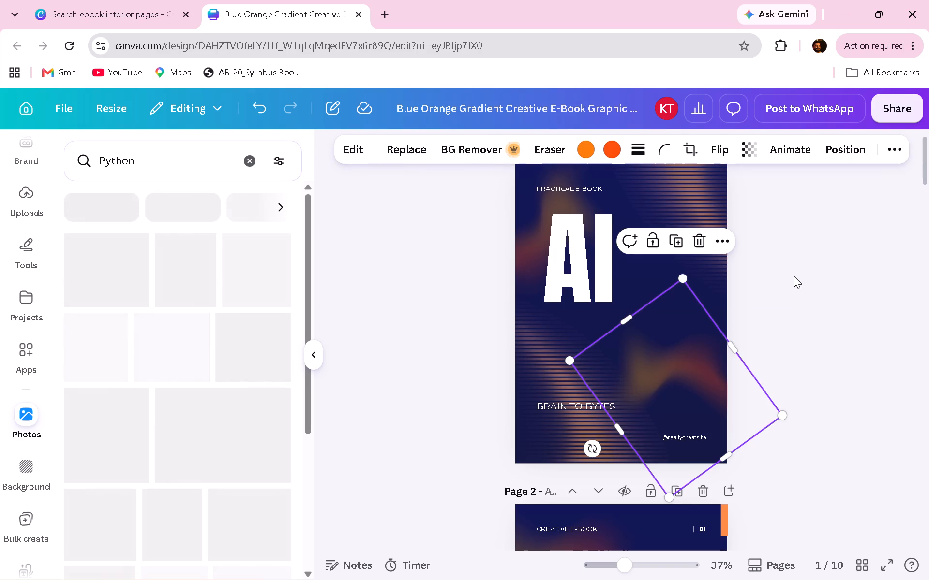
key("ctrl+v")
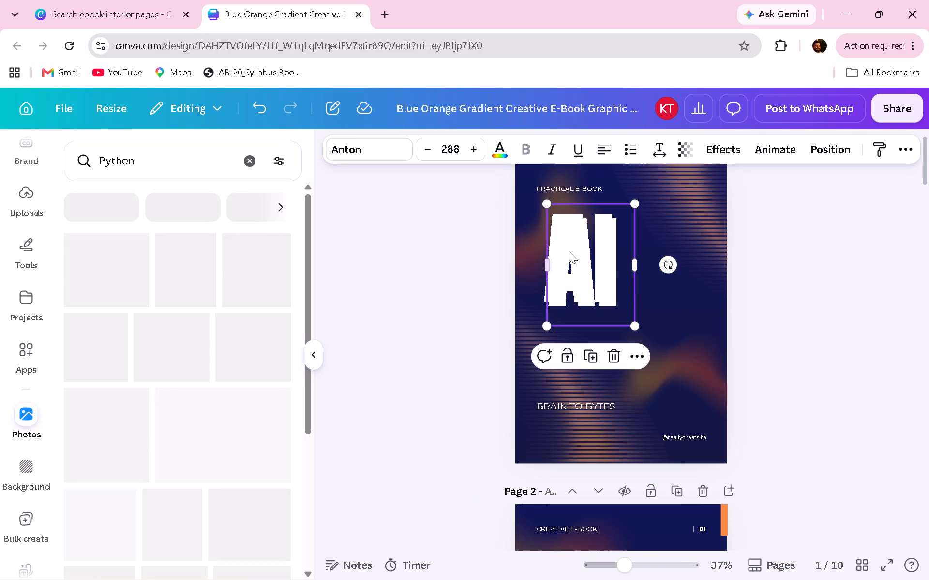
left_click_drag(569, 251, 558, 342)
Try ENGI as the copied title's text, and clear the text box.
double_click(558, 342)
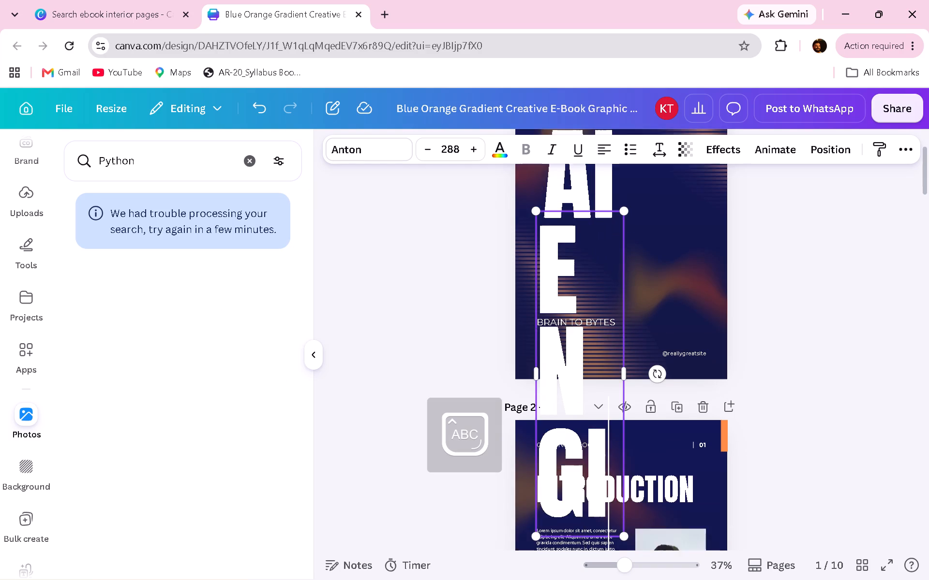
key("BackSpace")
key("BackSpace")
key("BackSpace")
key("BackSpace")
key("BackSpace")
key("BackSpace")
key("BackSpace")
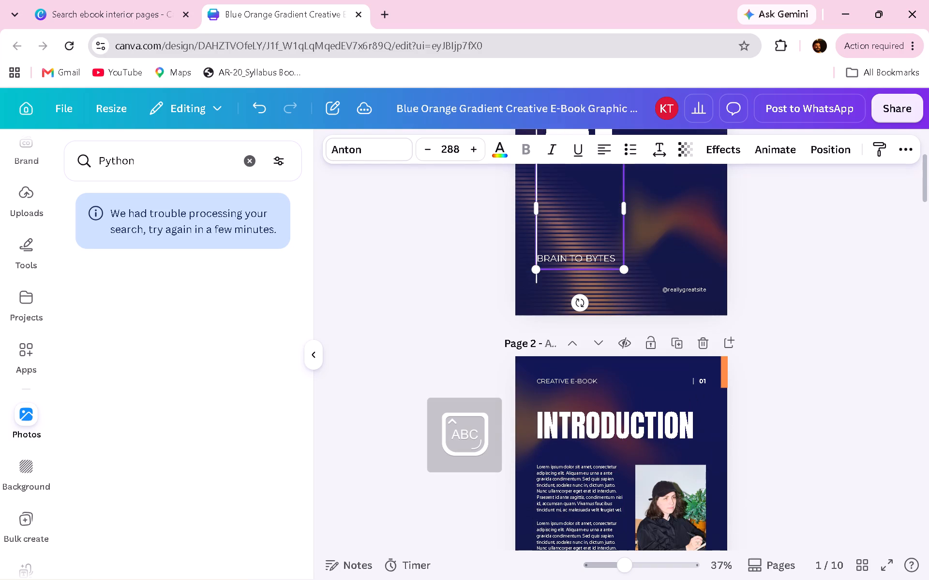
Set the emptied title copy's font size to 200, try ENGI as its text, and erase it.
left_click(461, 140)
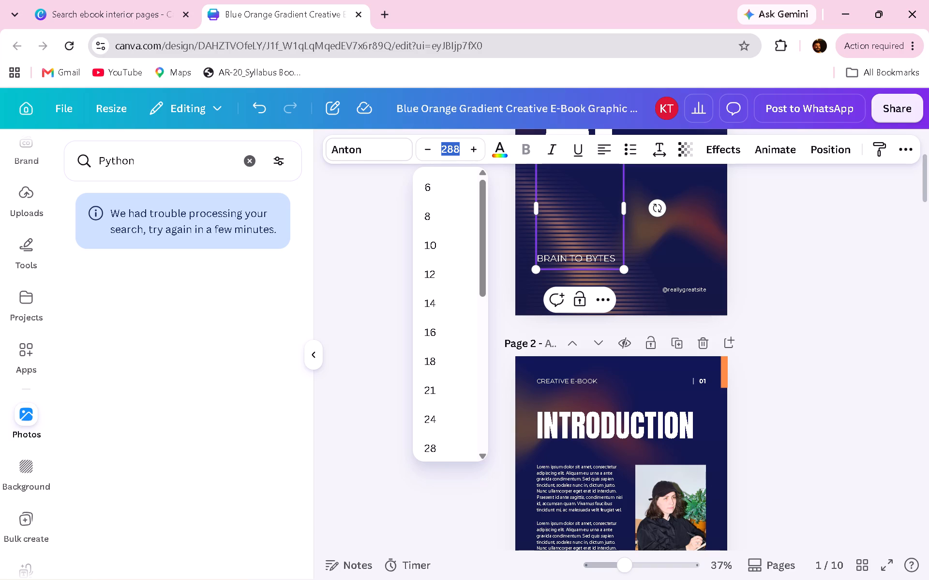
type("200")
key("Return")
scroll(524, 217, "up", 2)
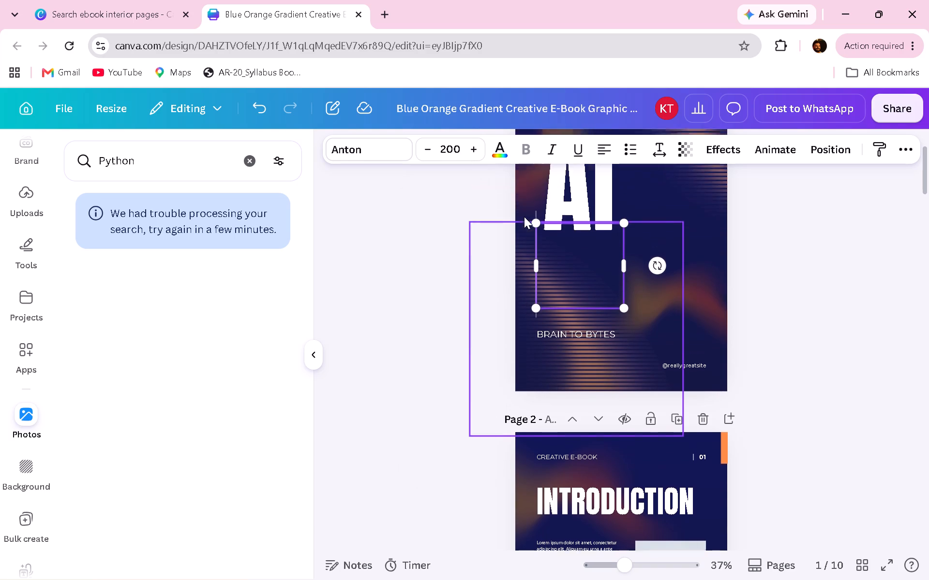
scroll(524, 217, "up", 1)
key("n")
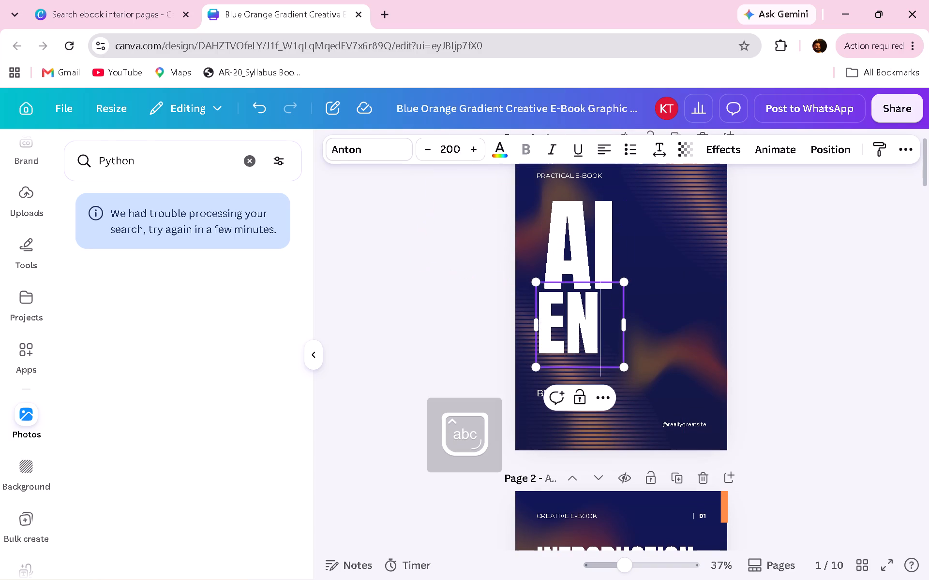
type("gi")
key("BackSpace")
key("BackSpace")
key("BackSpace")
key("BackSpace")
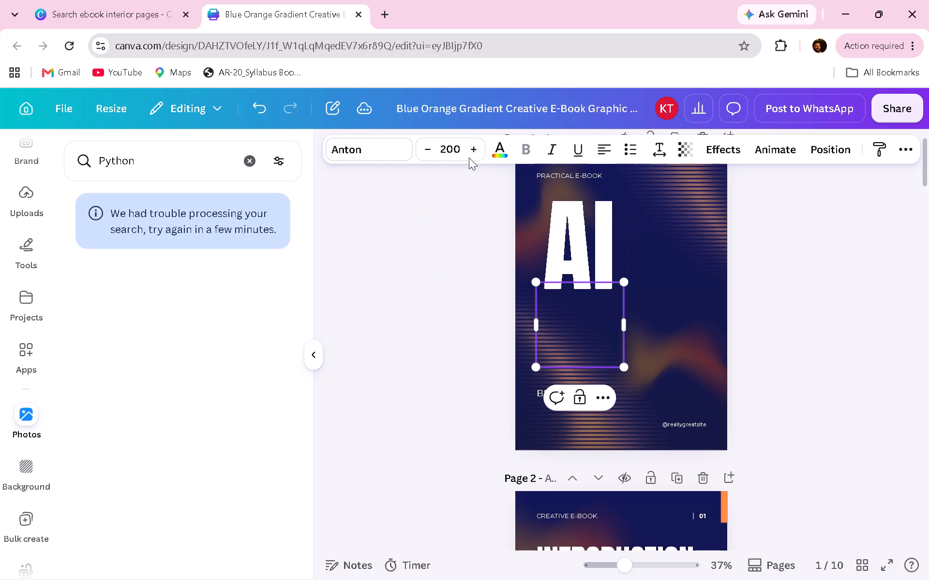
Set the emptied title copy's font size to 150 and enter ENGINEER as its text.
left_click(456, 149)
type("150")
key("Return")
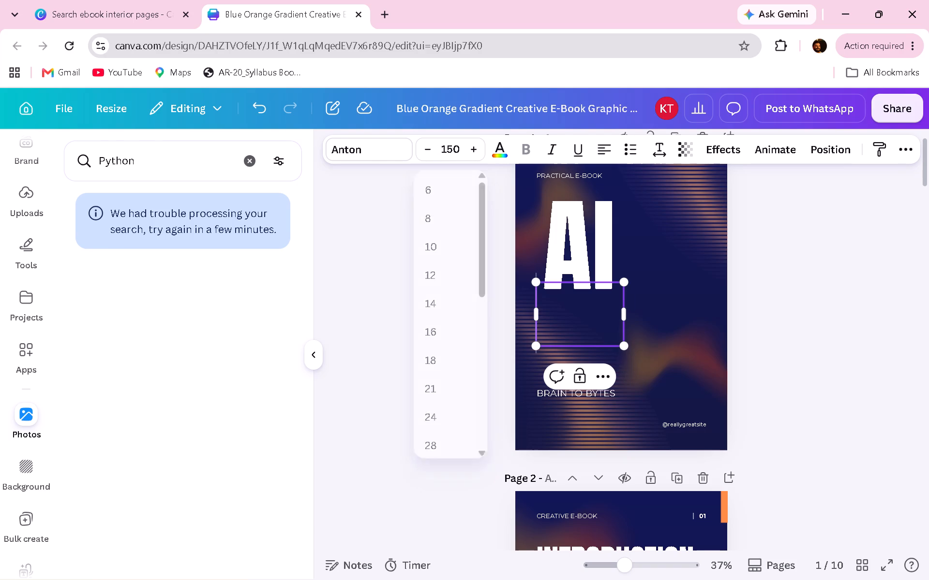
type("en")
type("gineer")
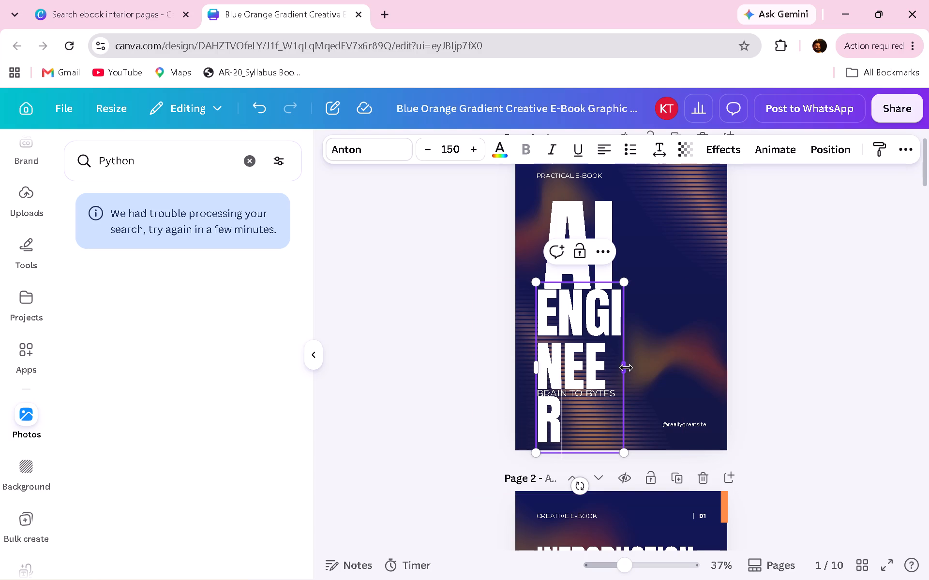
Widen the ENGINEER text box to about 19.7 so the word fits on one line.
left_click_drag(626, 368, 737, 332)
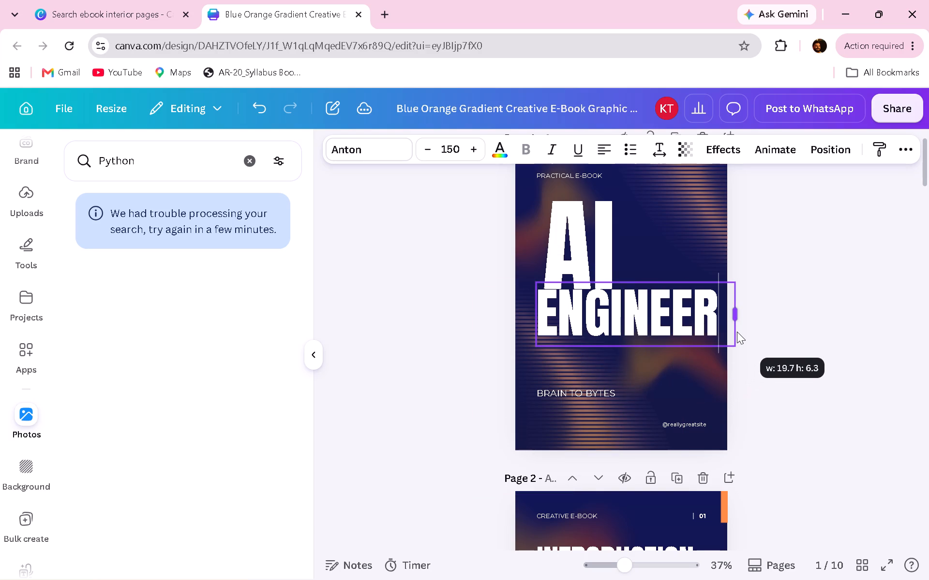
left_click_drag(737, 332, 738, 332)
left_click(791, 294)
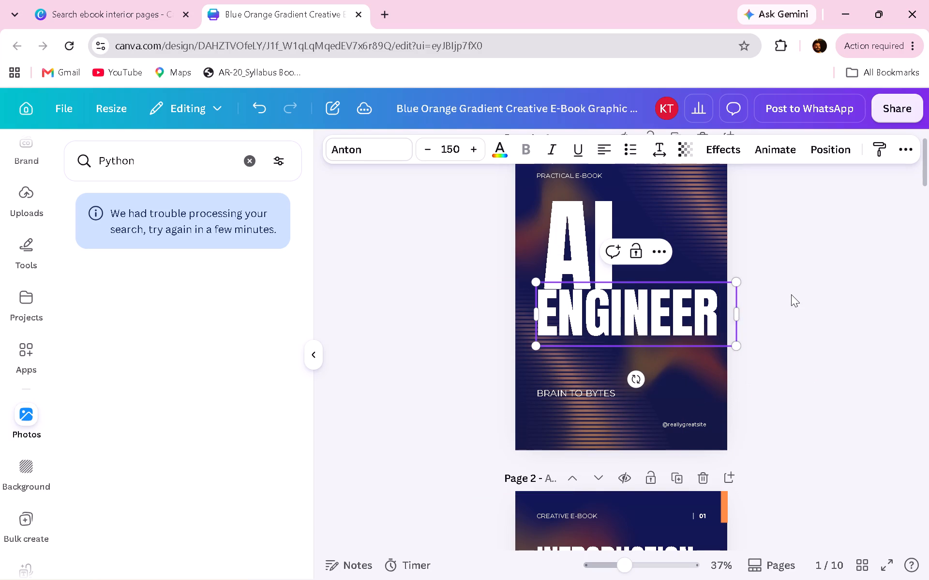
left_click(657, 307)
left_click_drag(657, 307, 665, 312)
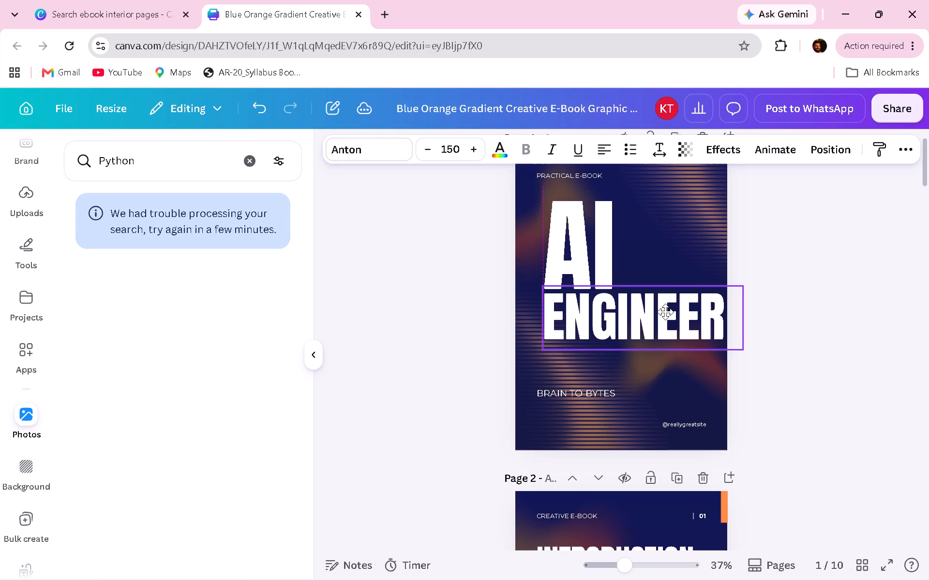
left_click_drag(665, 312, 661, 314)
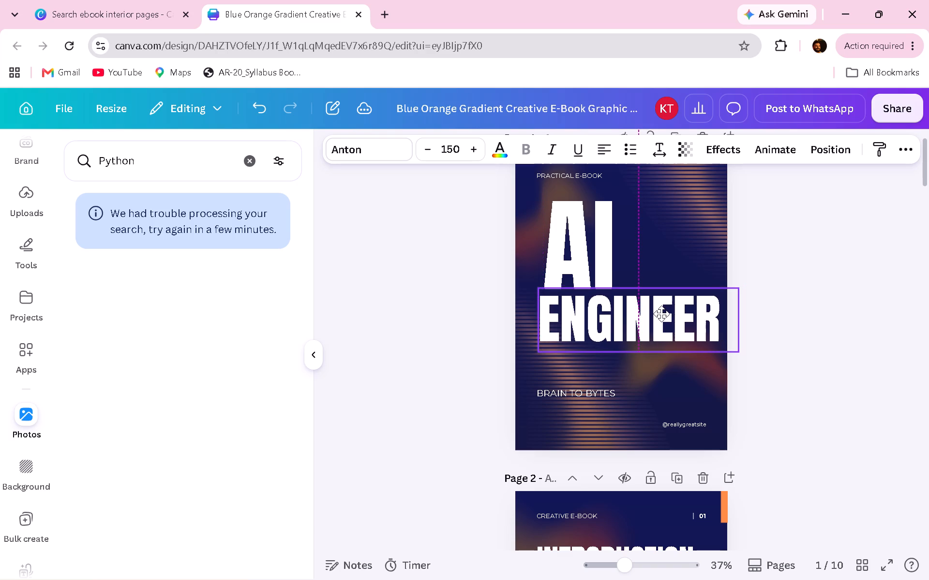
left_click_drag(661, 314, 662, 314)
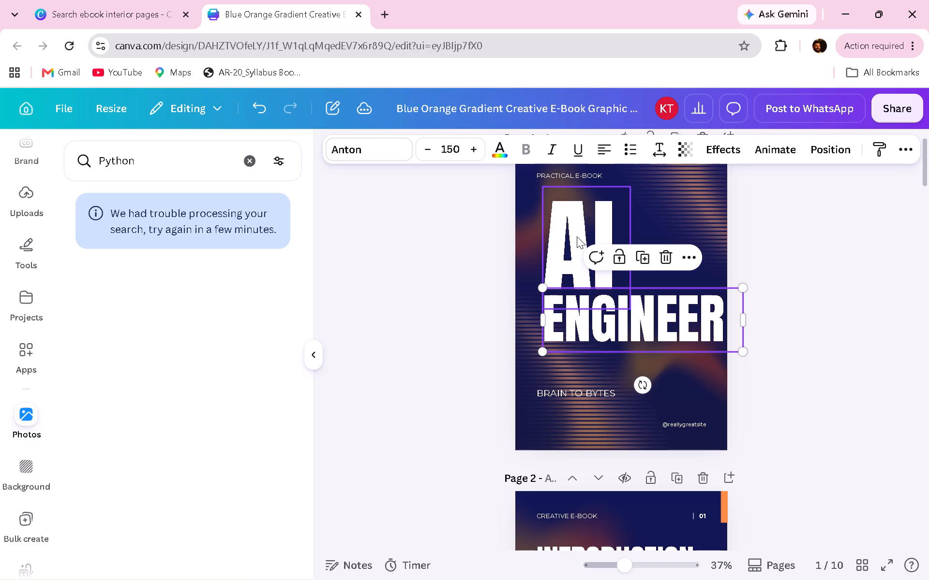
left_click(577, 236)
left_click(577, 236)
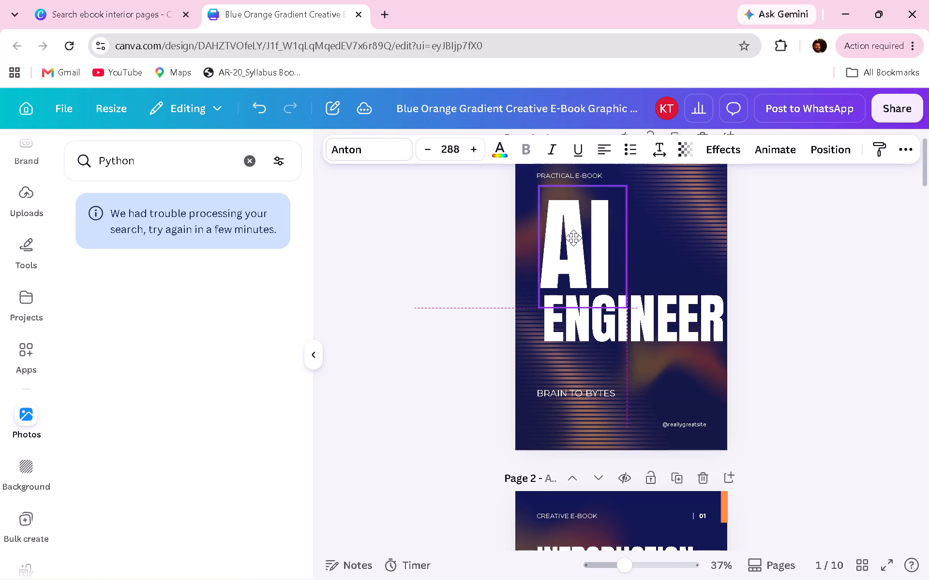
left_click(689, 338)
left_click(689, 338)
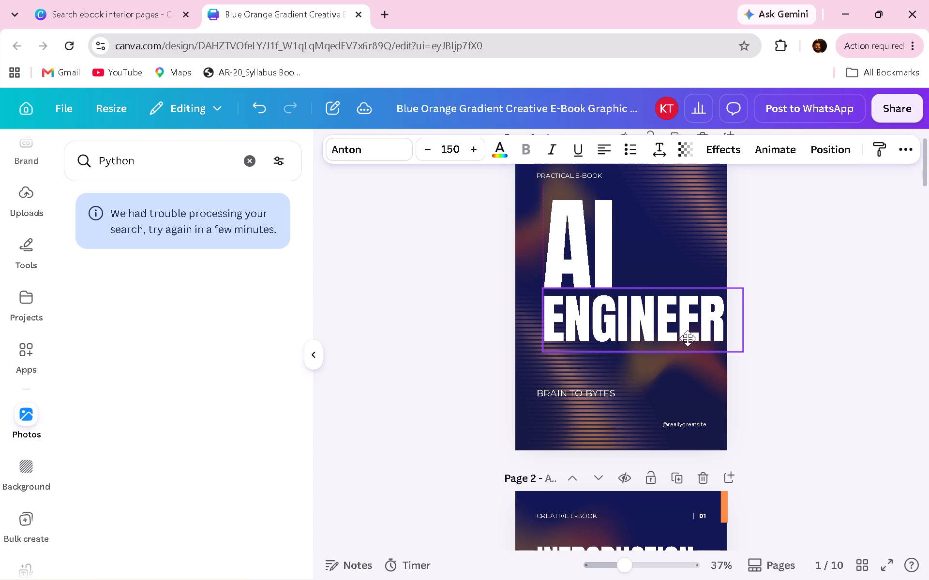
left_click(820, 324)
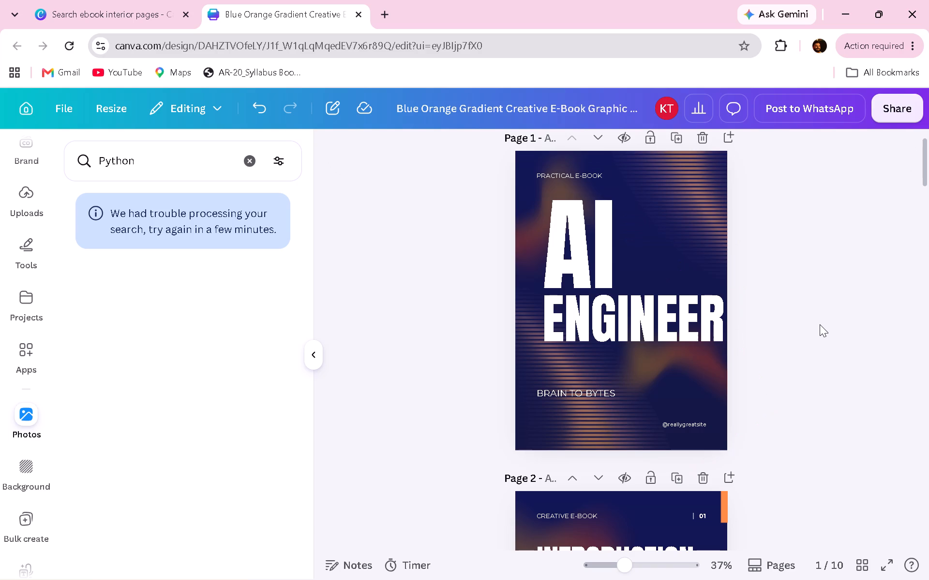
left_click(672, 346)
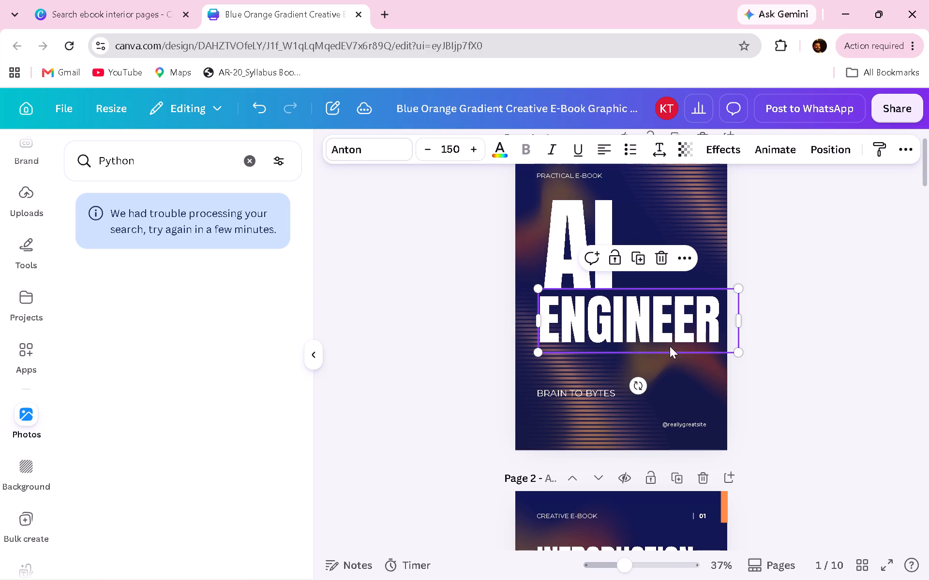
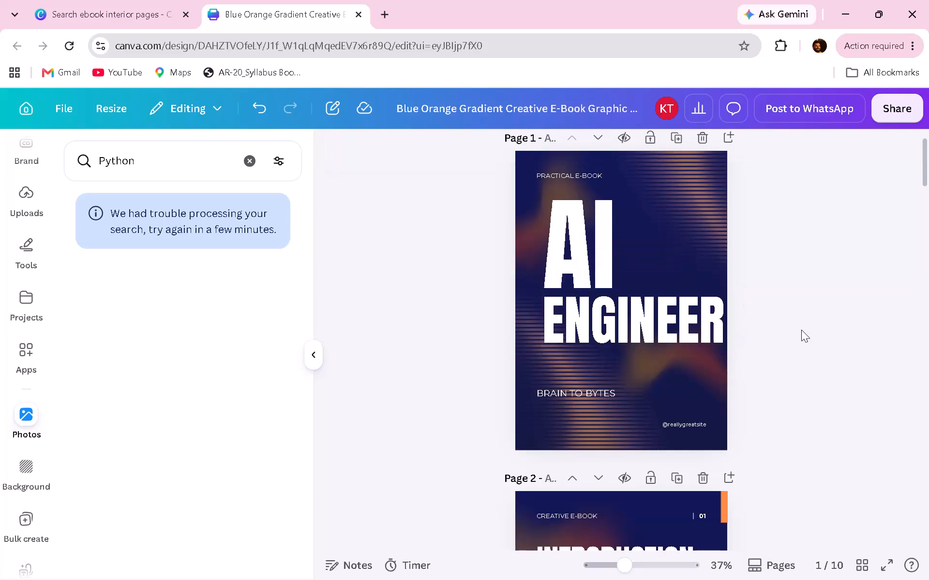
left_click(713, 317)
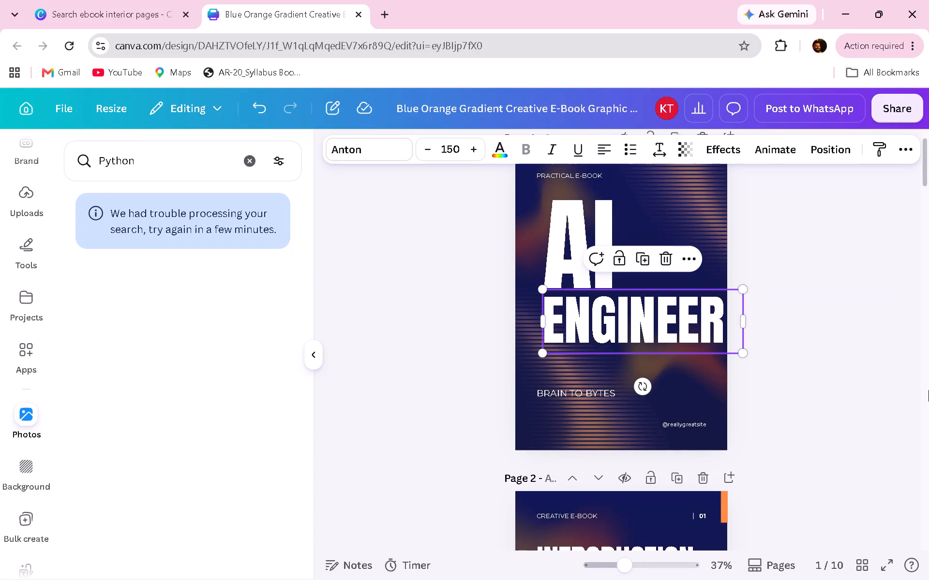
key("ctrl+c")
left_click(723, 278)
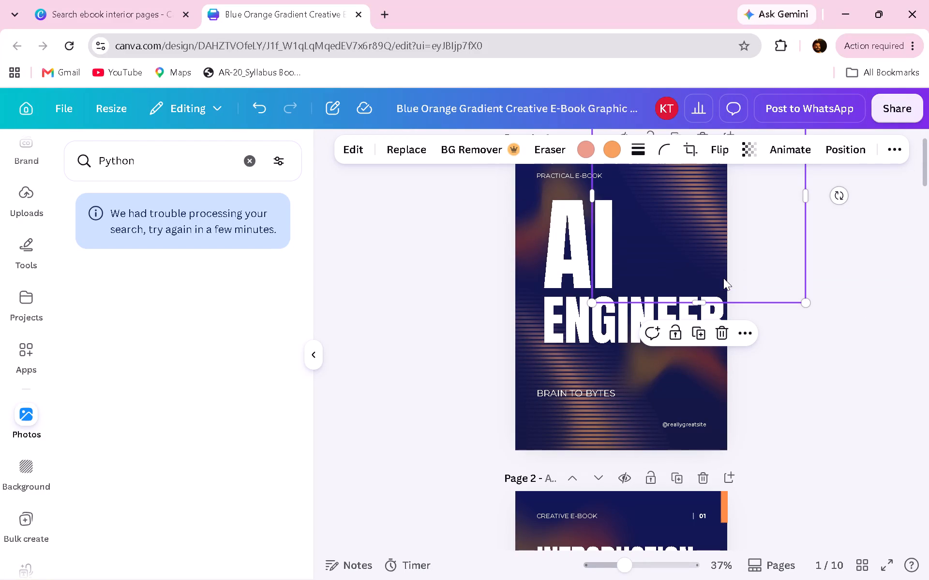
left_click(793, 378)
left_click(794, 385)
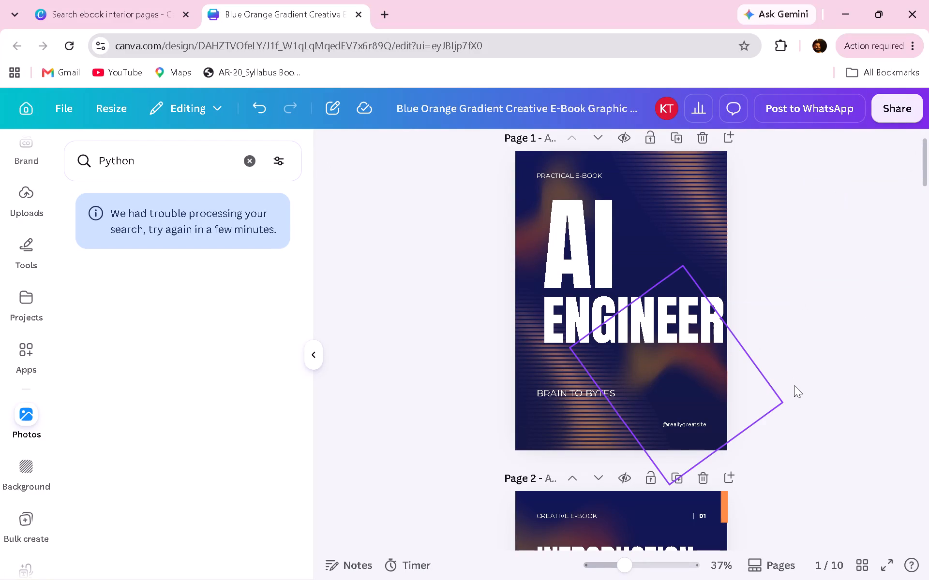
key("ctrl+v")
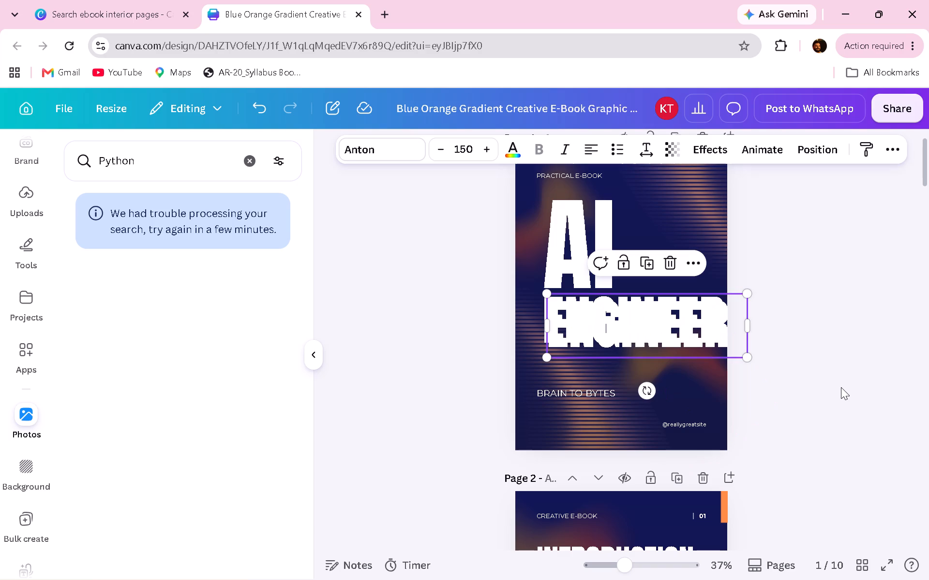
double_click(633, 313)
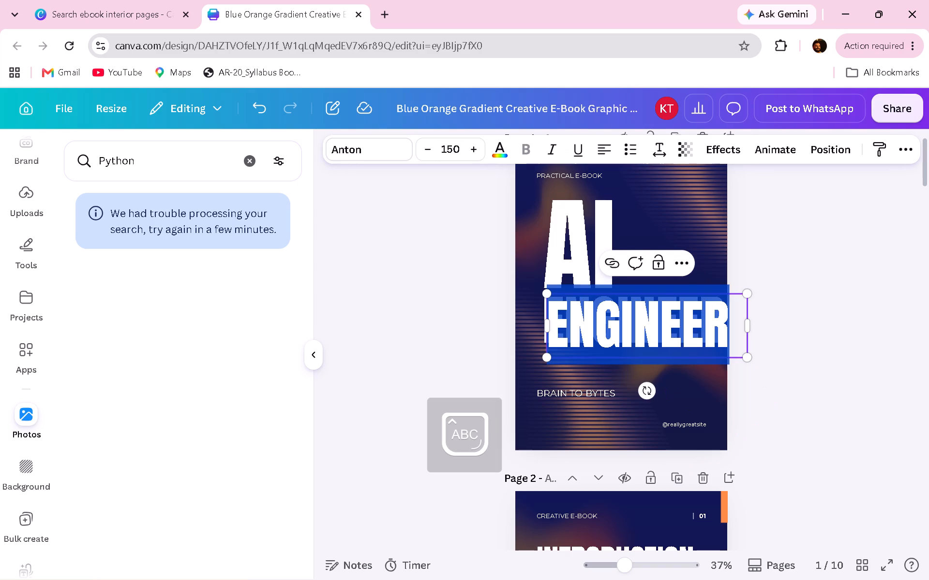
left_click(833, 309)
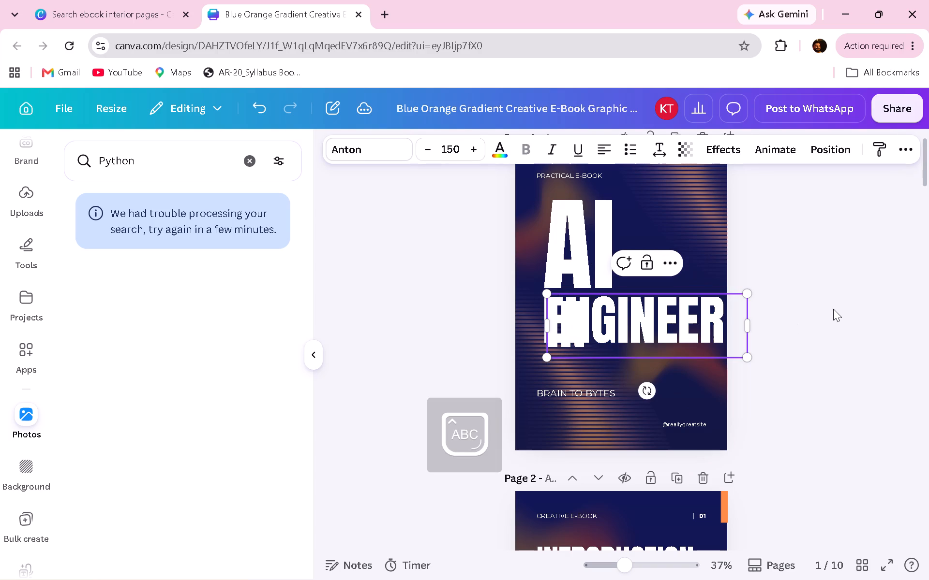
Position the IN text directly beneath ENGINEER, with the left edges of the two words aligned.
left_click_drag(641, 321, 634, 368)
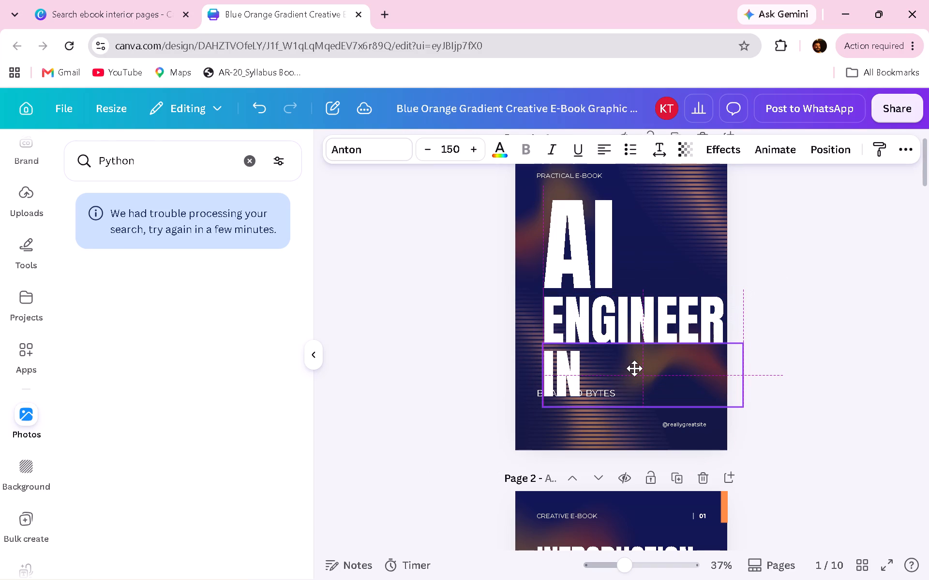
left_click_drag(634, 368, 634, 366)
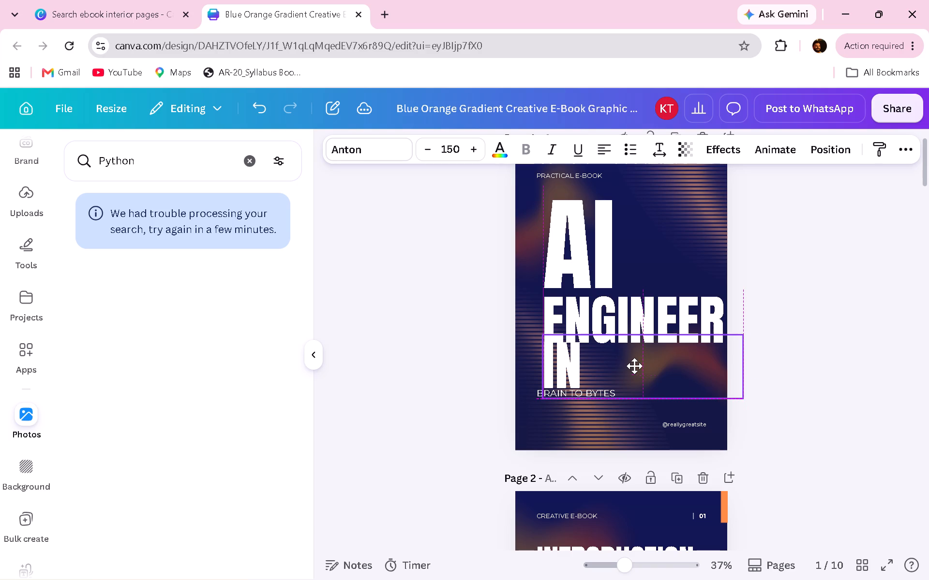
left_click_drag(634, 366, 634, 369)
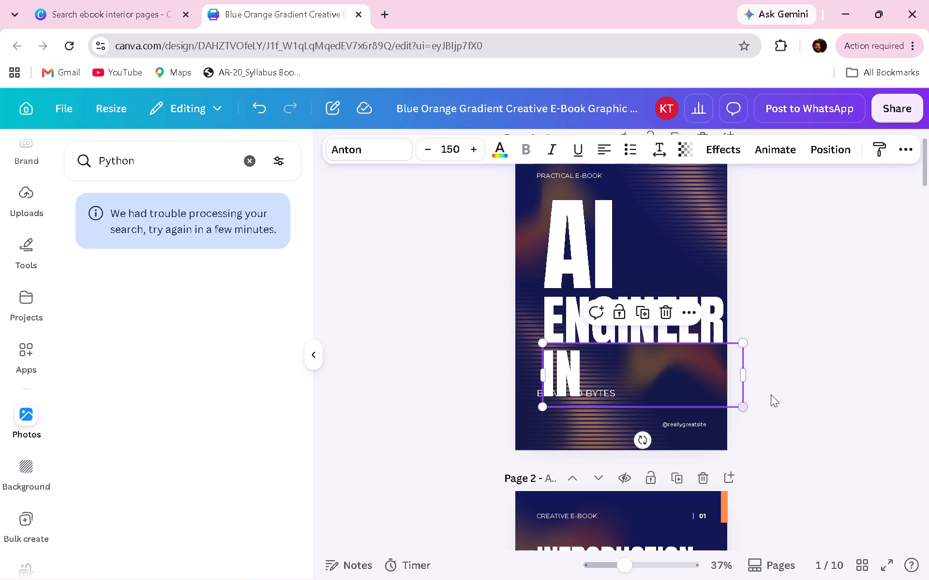
Narrow the IN text box to fit closely around the word while keeping both letters on one line.
left_click(742, 375)
left_click(561, 370)
left_click_drag(744, 378, 576, 371)
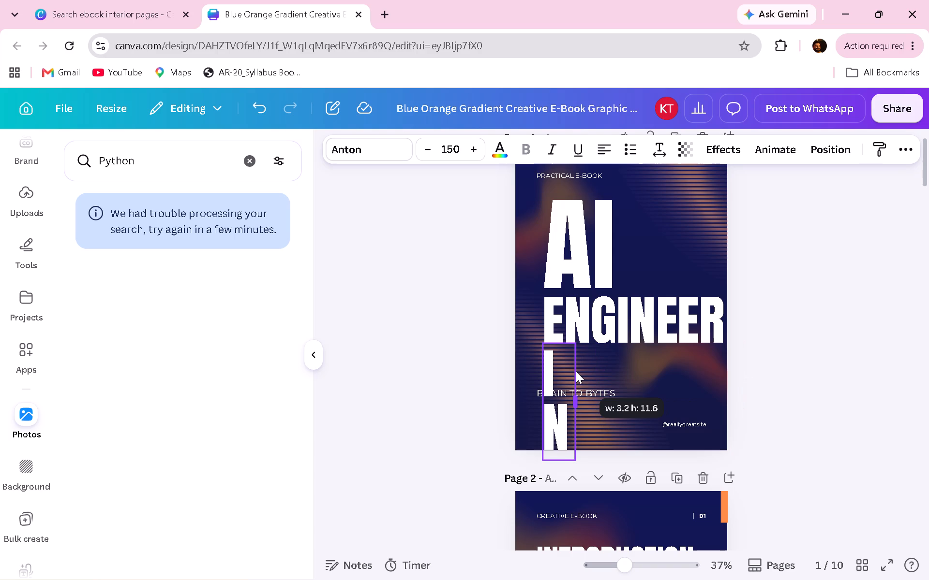
left_click_drag(576, 371, 584, 369)
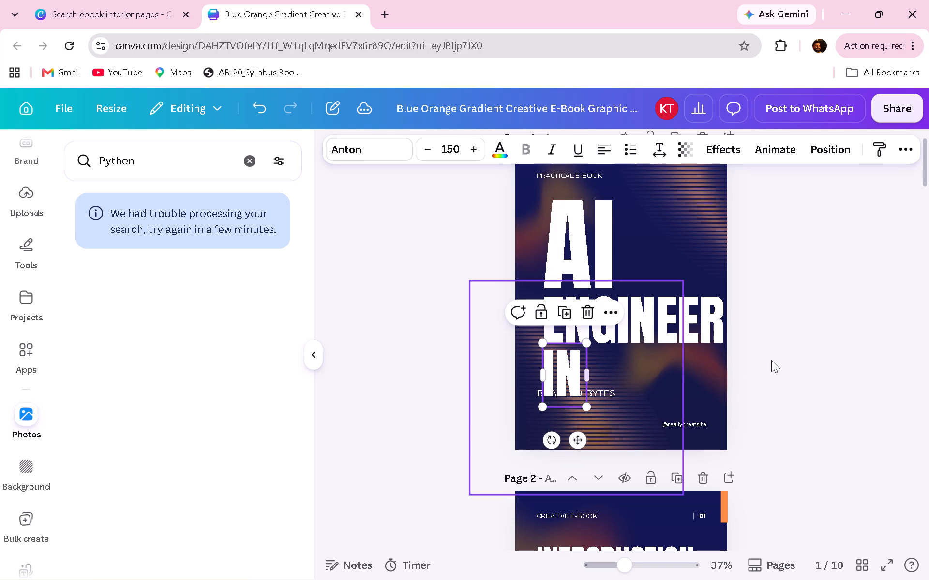
left_click(815, 359)
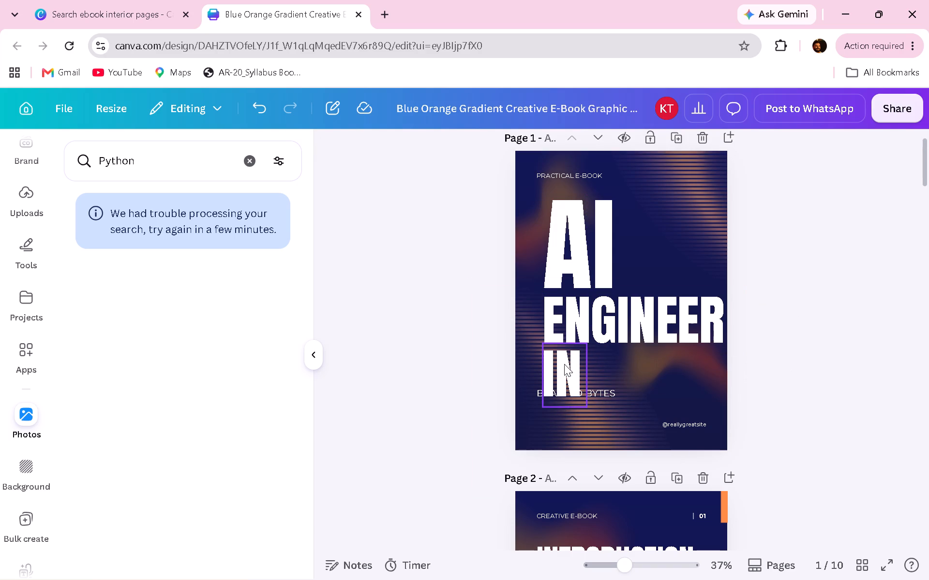
Duplicate the IN text and place the copy immediately after the original on the same line.
left_click(563, 365)
key("ctrl+c")
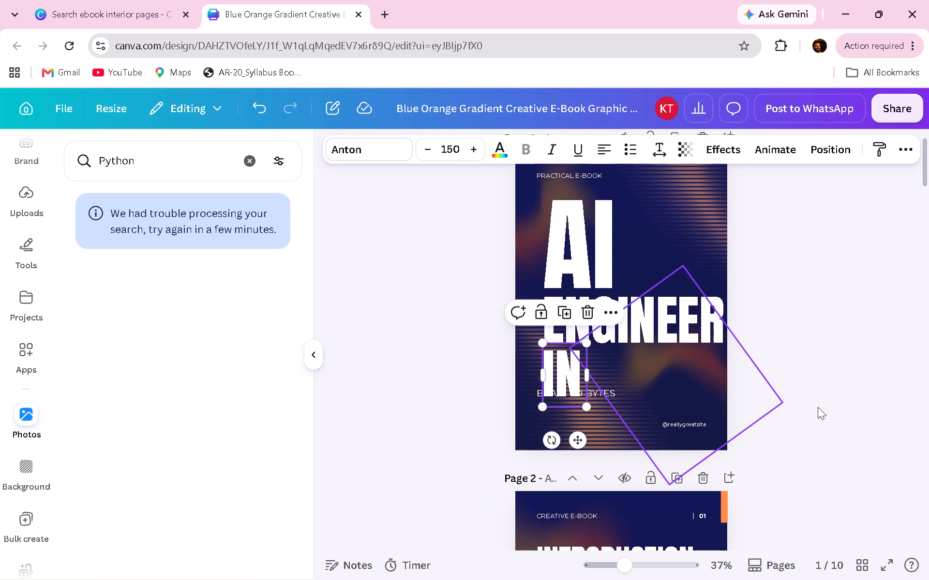
left_click(818, 407)
key("ctrl+v")
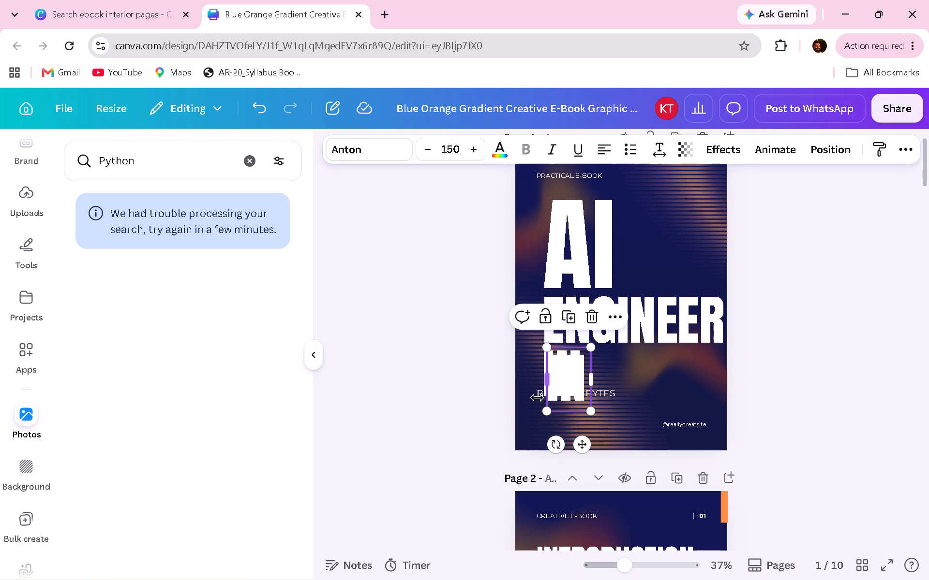
left_click_drag(571, 383, 614, 379)
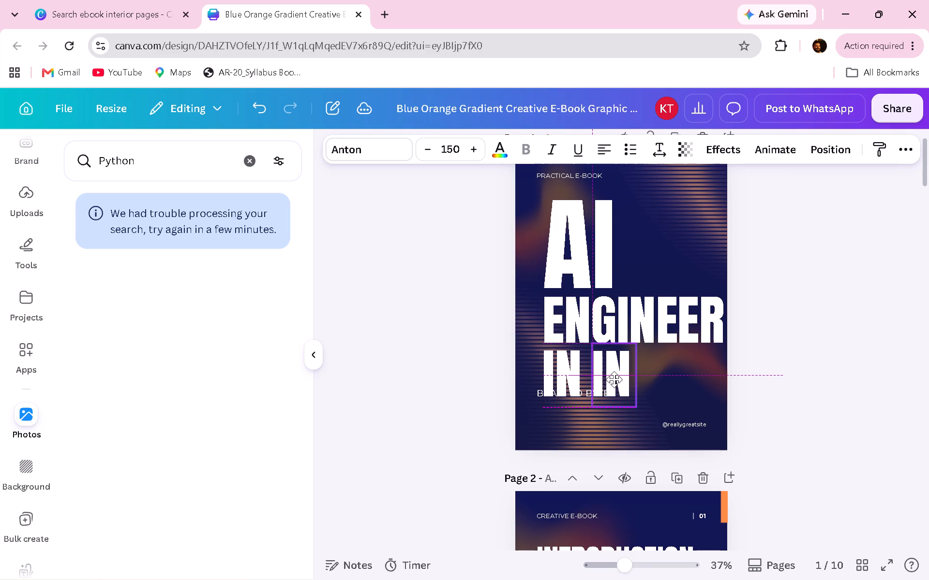
left_click_drag(614, 379, 611, 379)
Replace the IN copy's text with 90 DAYS and widen its box so the text fits on one line.
double_click(611, 379)
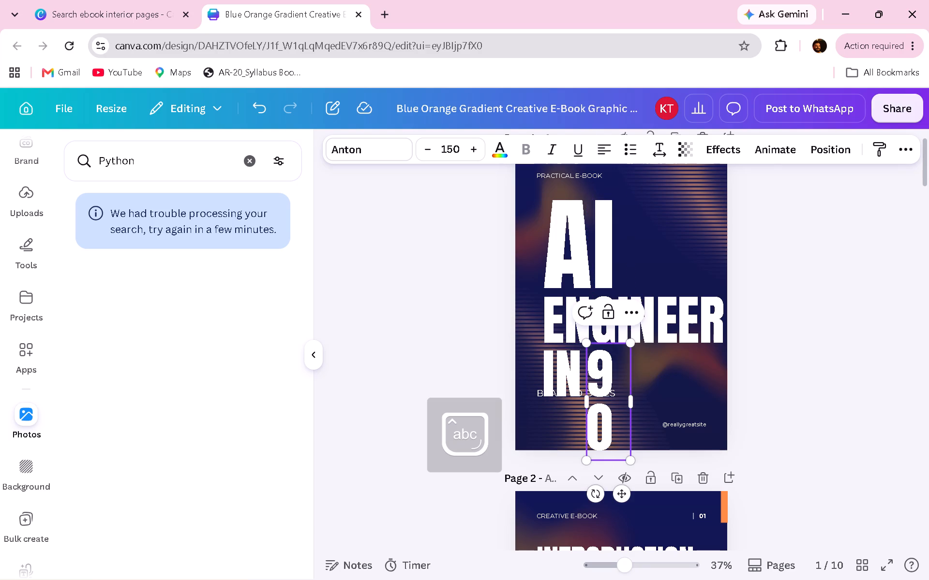
key("space")
type("da")
type("ys")
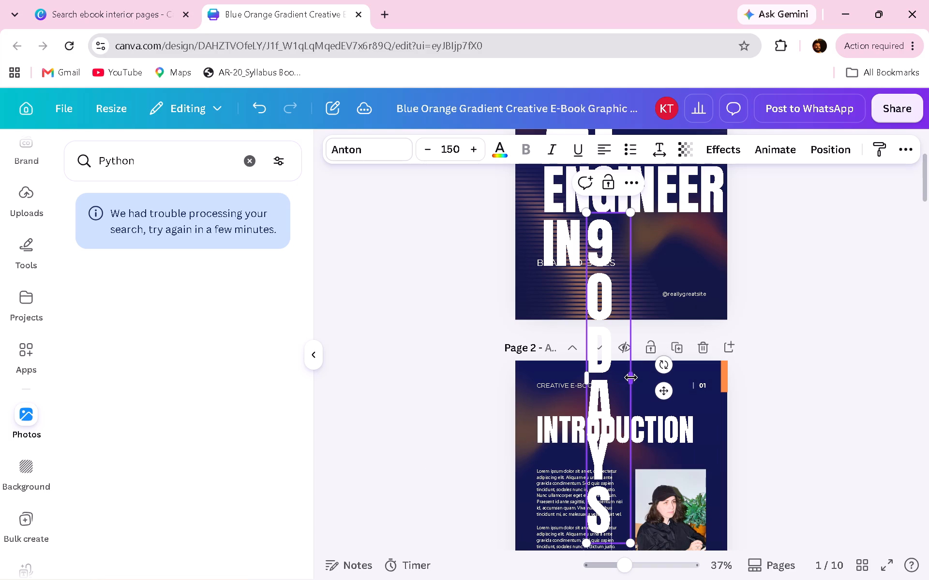
left_click_drag(631, 377, 777, 314)
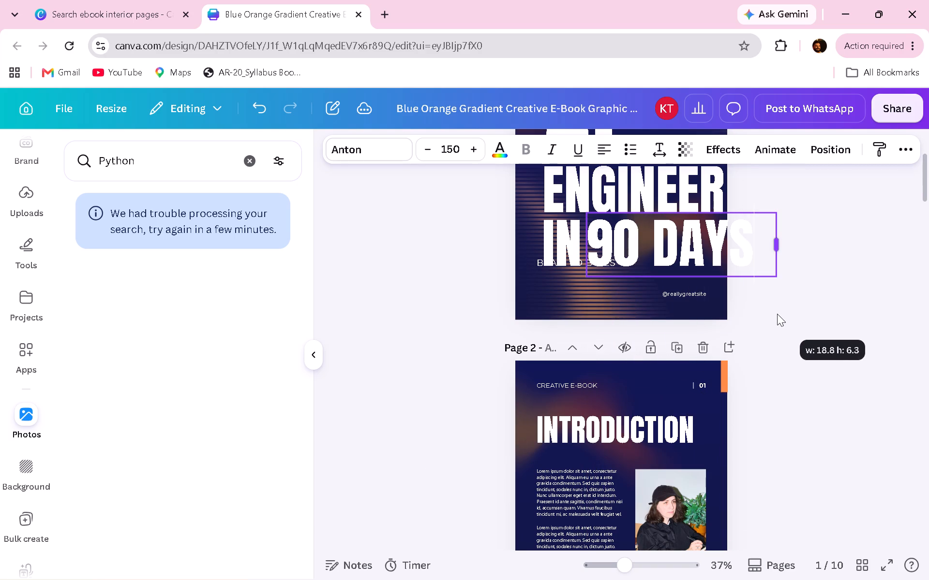
left_click_drag(777, 314, 784, 313)
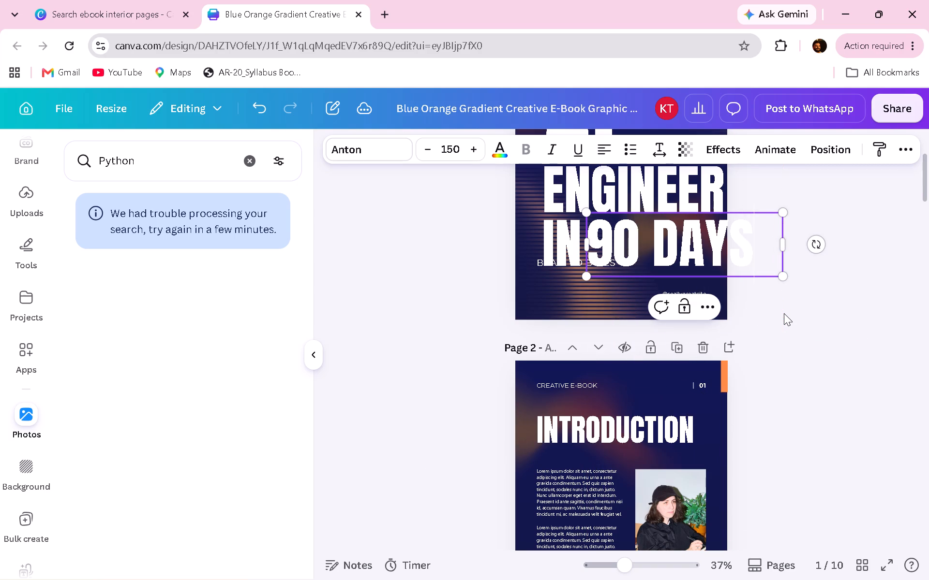
Set the font size of the IN text to 100.
left_click(572, 231)
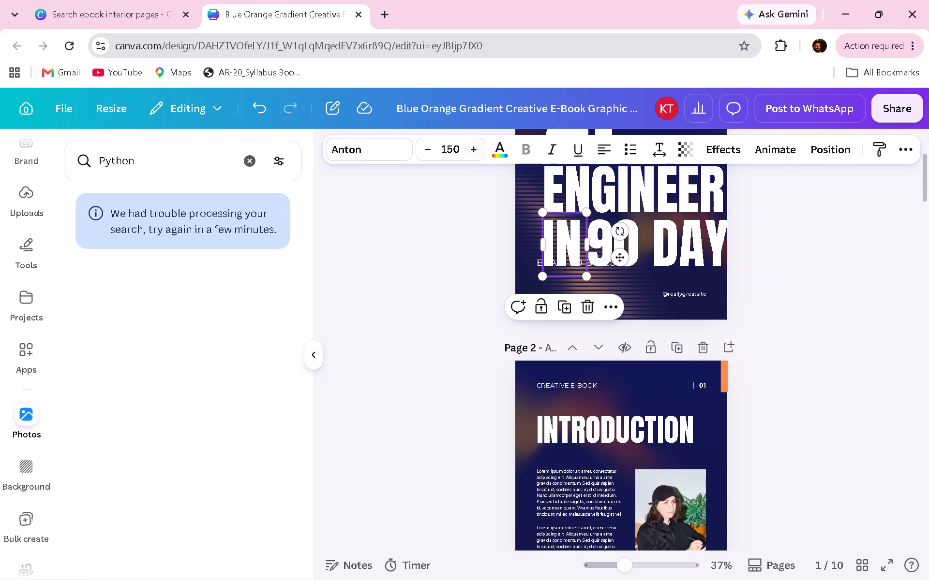
left_click(459, 150)
type("100")
key("Return")
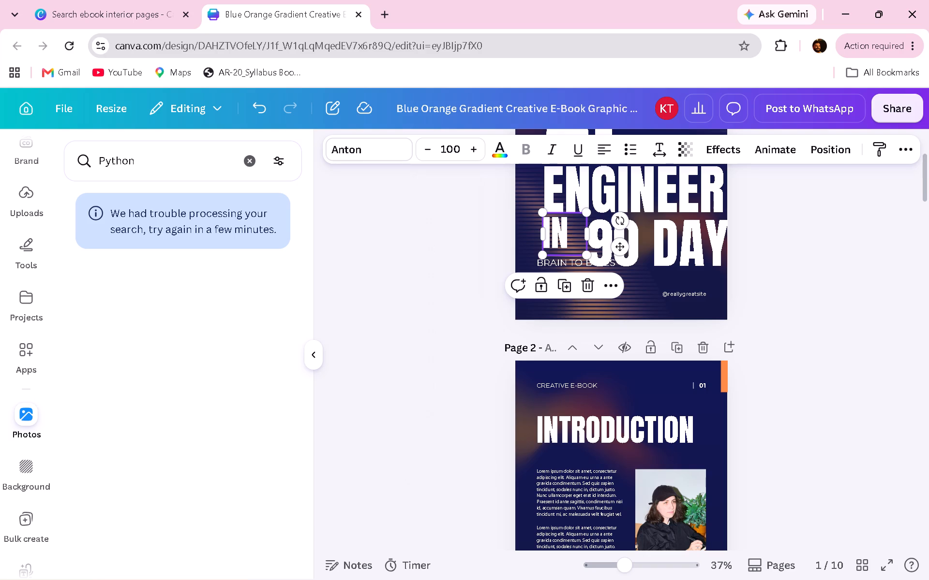
Set the font size of the 90 DAYS text to 100.
double_click(659, 229)
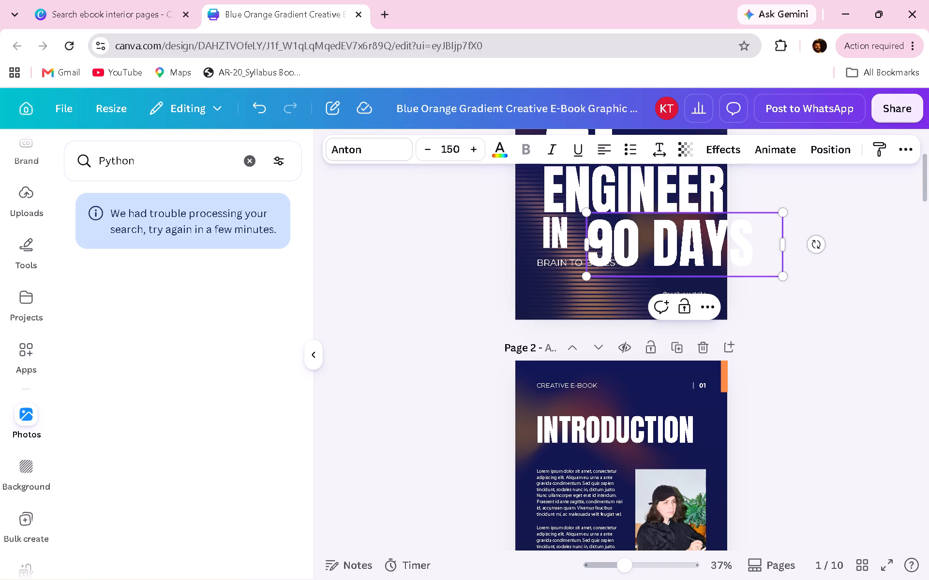
key("ctrl+a")
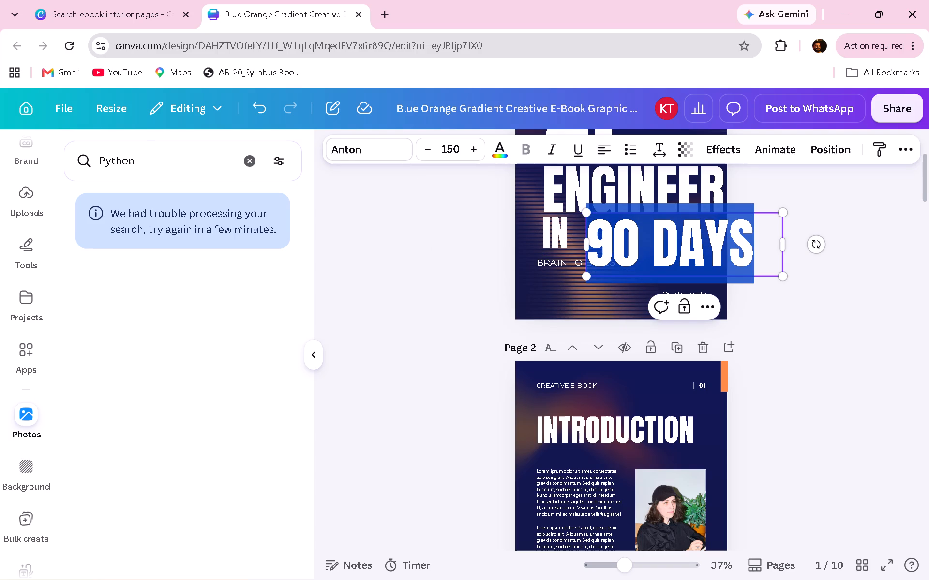
left_click(443, 147)
type("100")
key("Return")
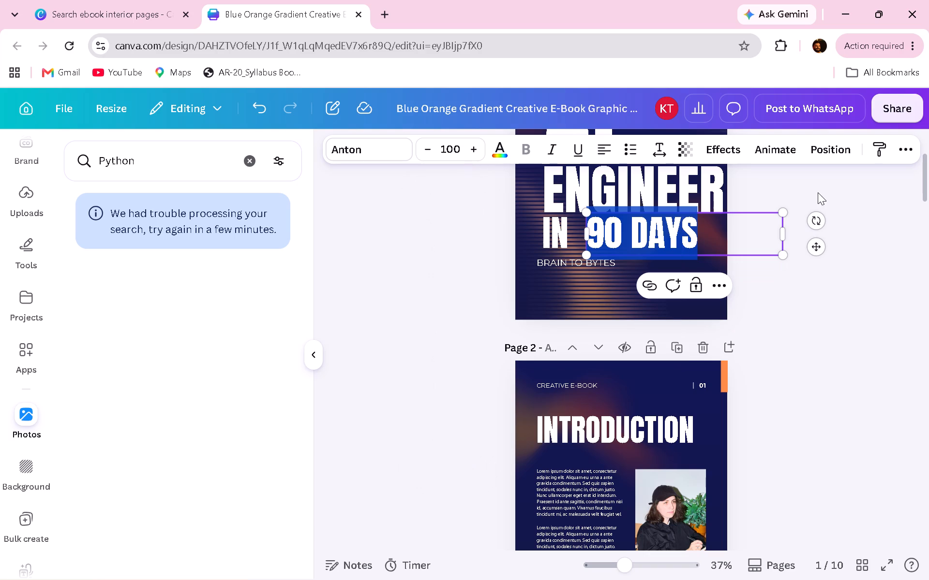
left_click(817, 192)
Position 90 DAYS just after IN on the same line, leaving a small word gap between them.
left_click_drag(607, 230, 630, 228)
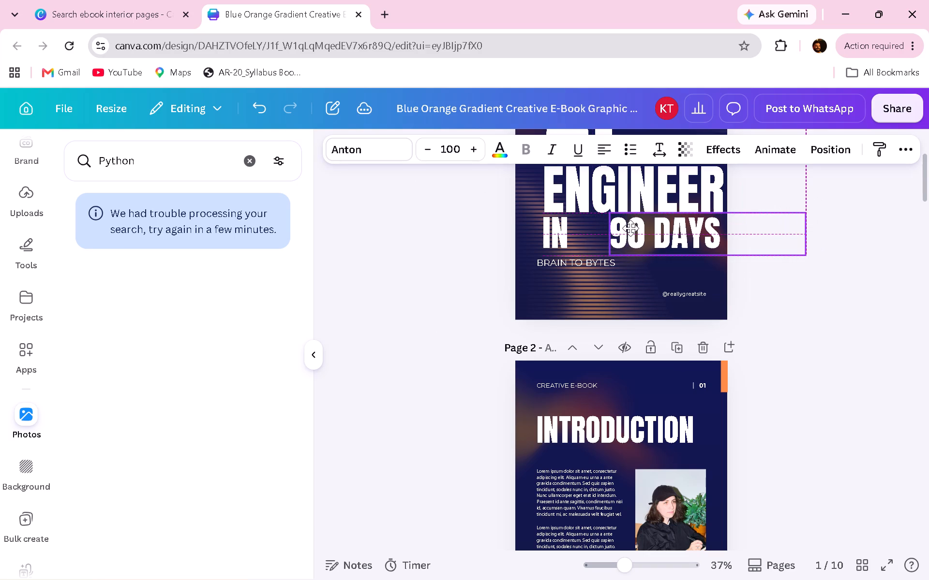
left_click_drag(630, 228, 593, 230)
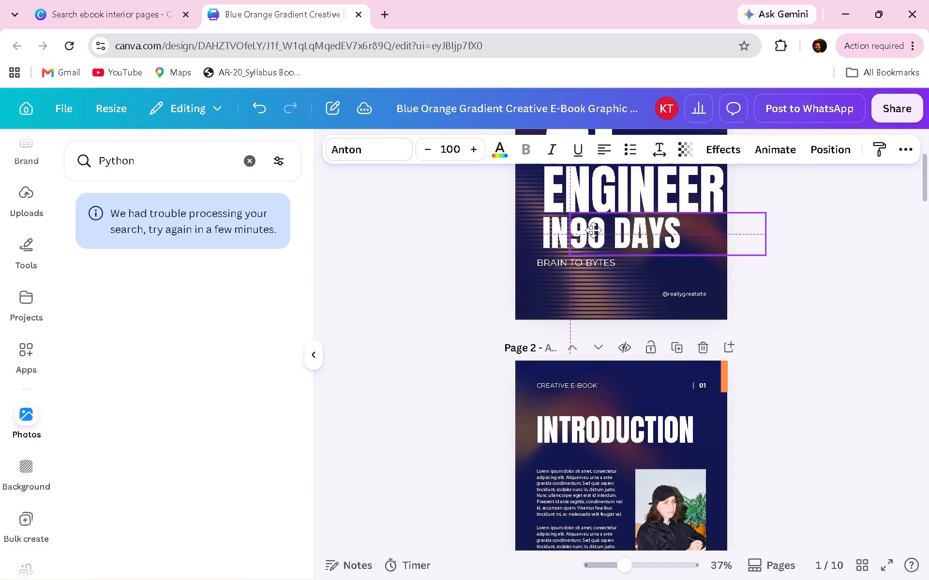
left_click_drag(593, 230, 598, 230)
left_click(792, 295)
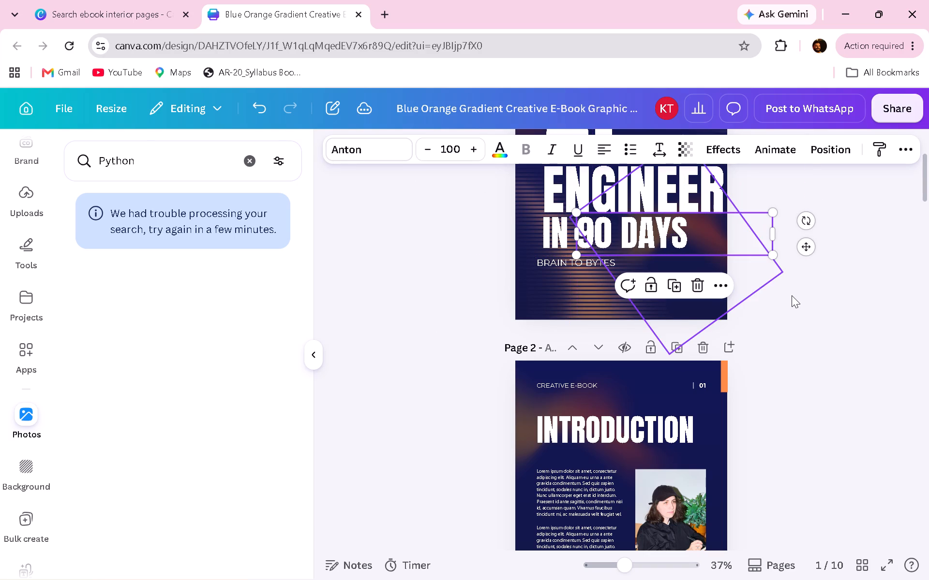
scroll(792, 295, "up", 4)
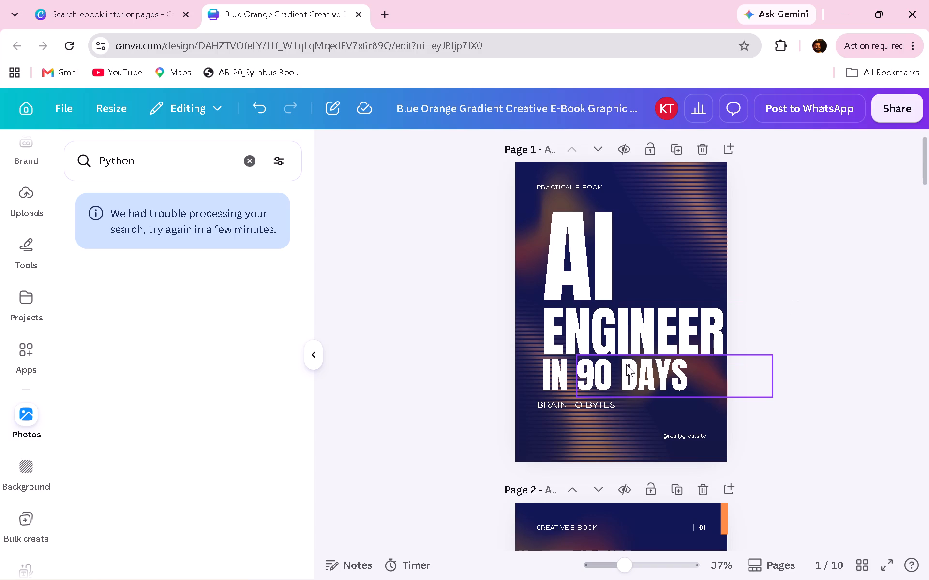
left_click(626, 364)
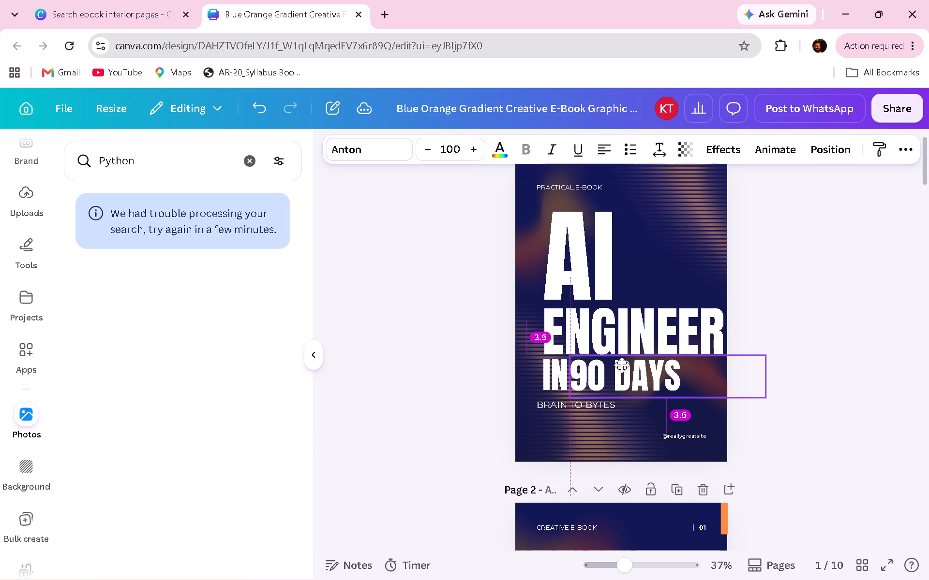
left_click(801, 326)
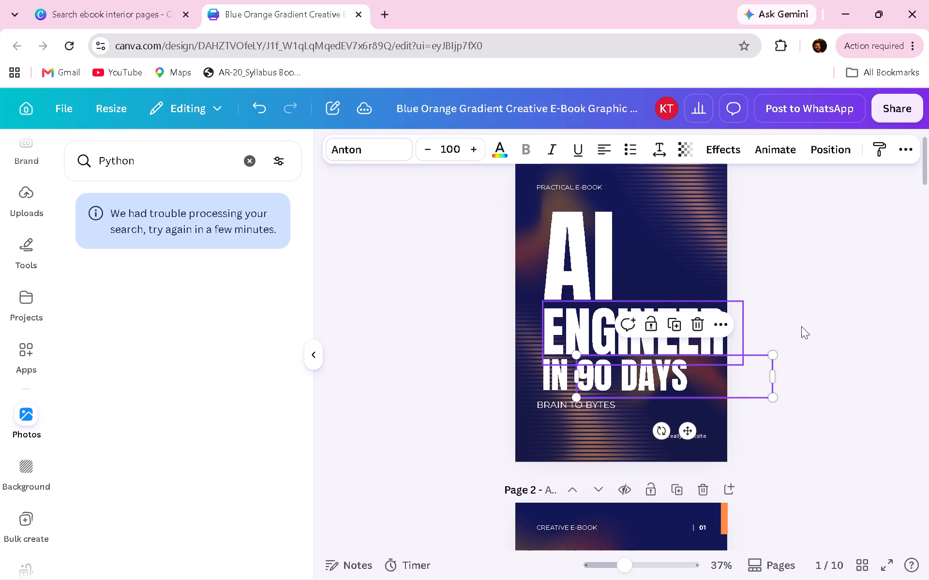
Shift the large AI text slightly to the right above ENGINEER on the cover.
left_click(575, 236)
left_click(575, 236)
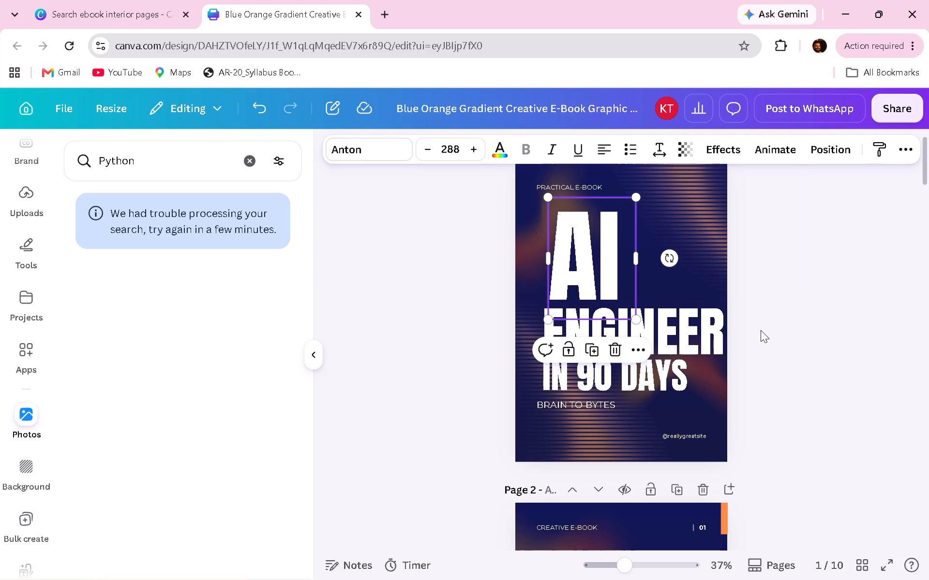
left_click(780, 330)
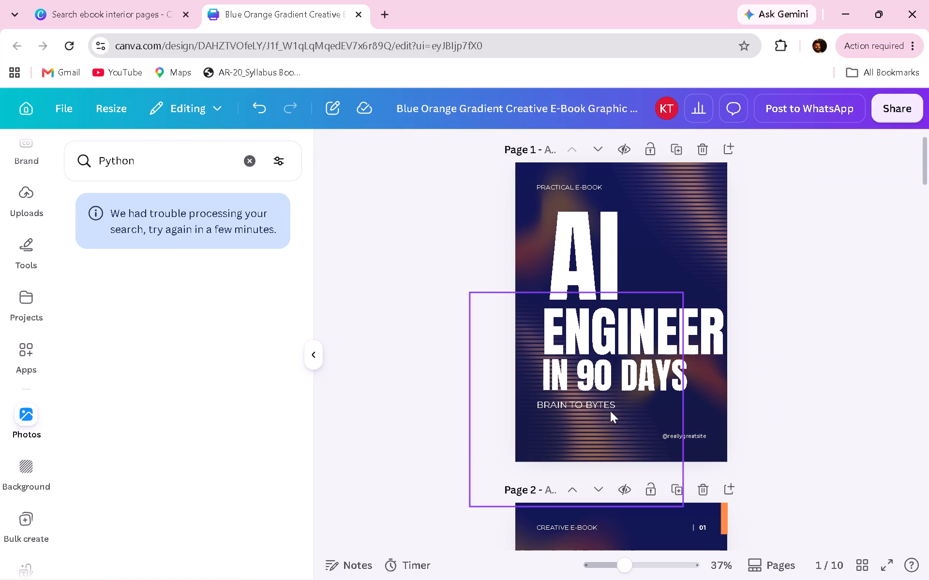
Move the BRAIN TO BYTES subtitle slightly right so its left edge aligns with the ENGINEER text box.
left_click_drag(575, 410, 581, 410)
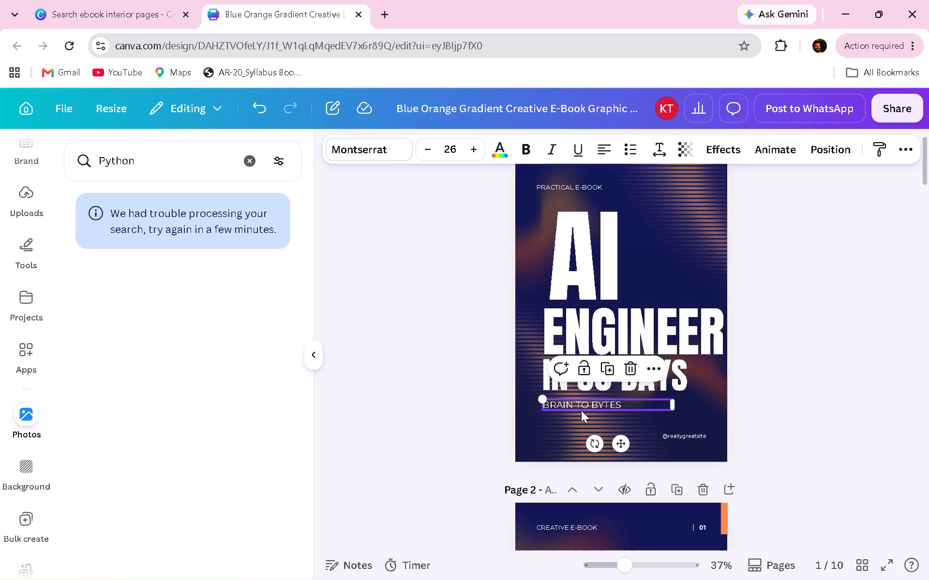
Shift the large AI text slightly left so its left edge aligns with ENGINEER and IN 90 DAYS on the cover.
left_click(803, 374)
left_click_drag(584, 263, 583, 263)
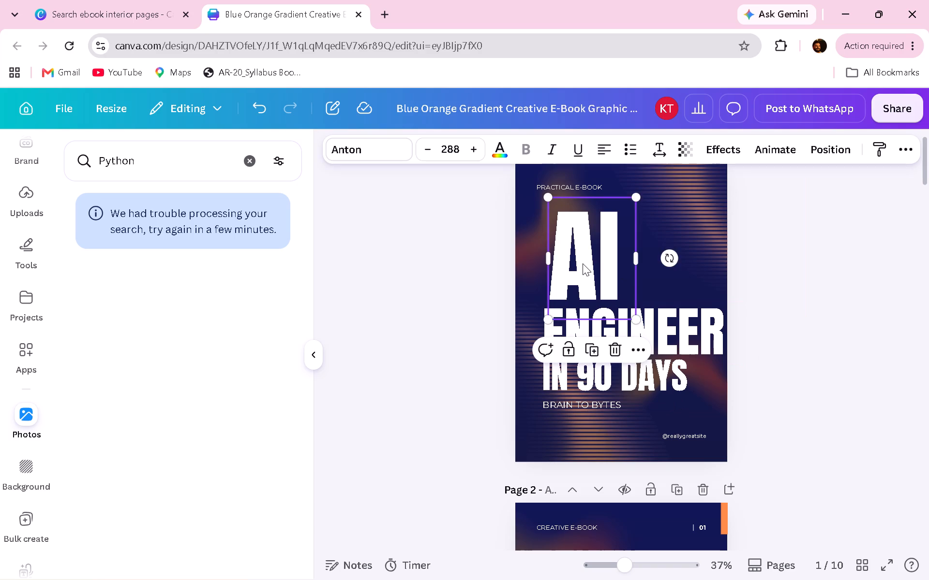
left_click_drag(583, 263, 575, 263)
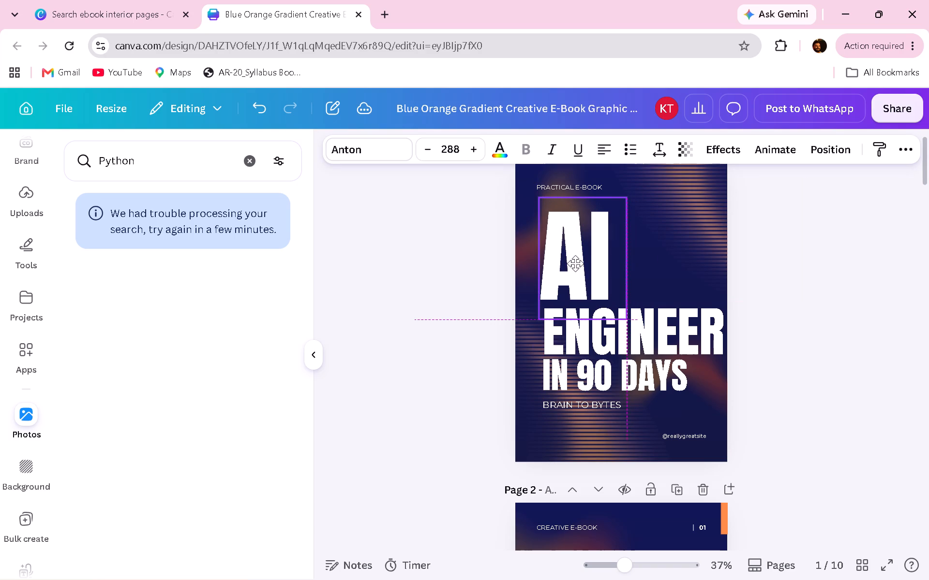
left_click_drag(575, 263, 577, 263)
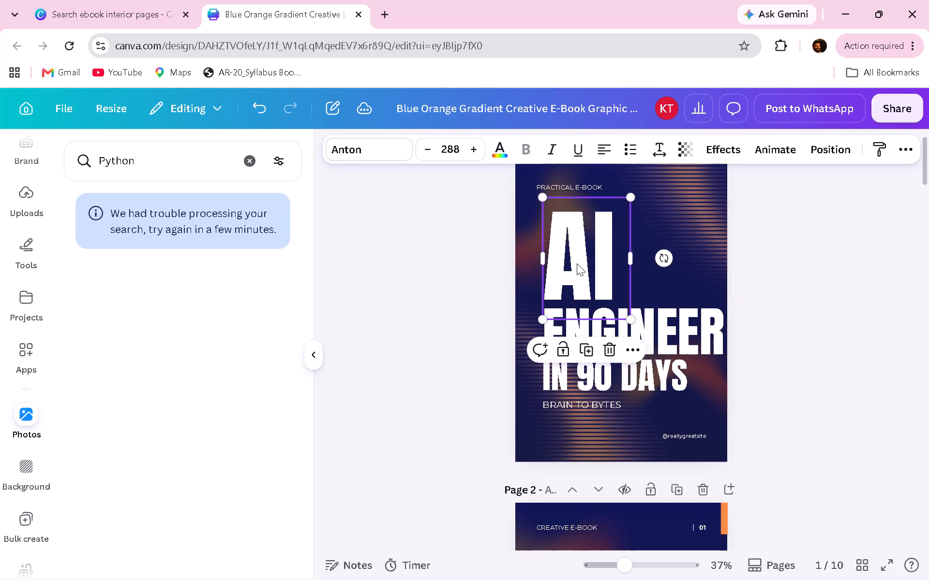
left_click(772, 291)
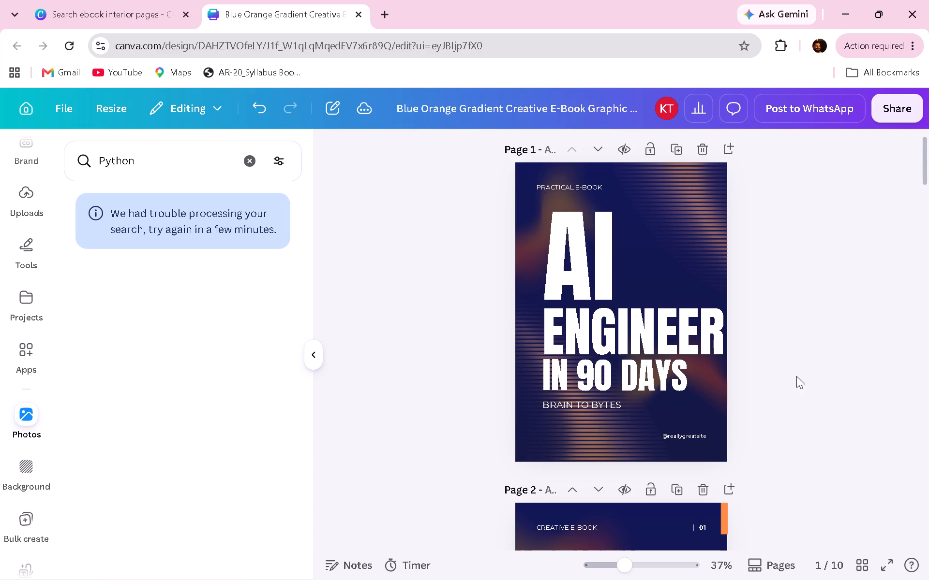
Rerun the photo search for Python.
left_click(150, 153)
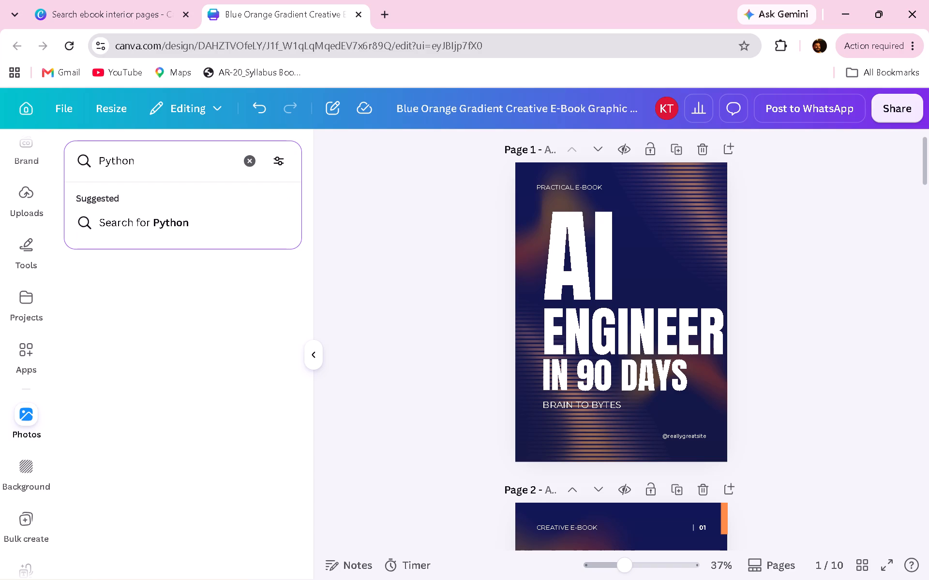
key("Return")
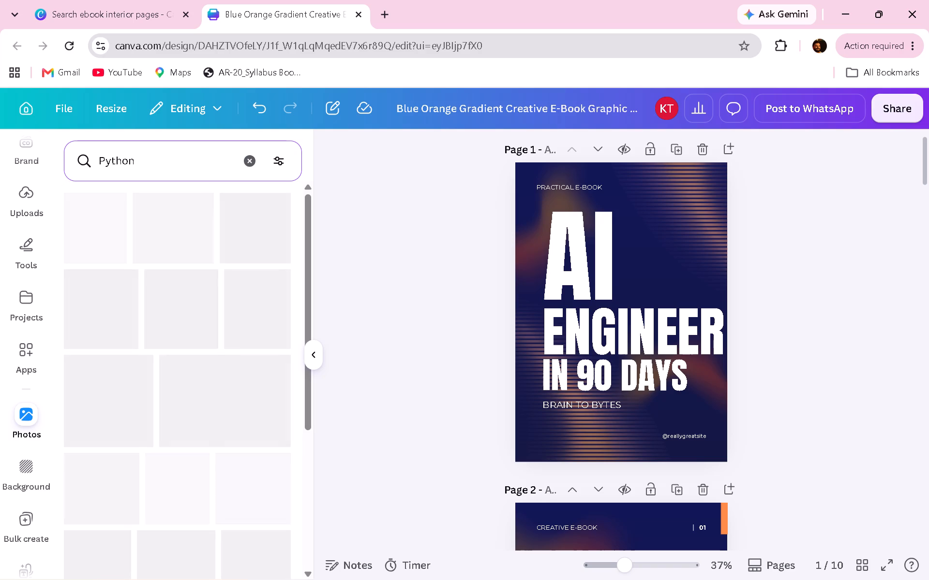
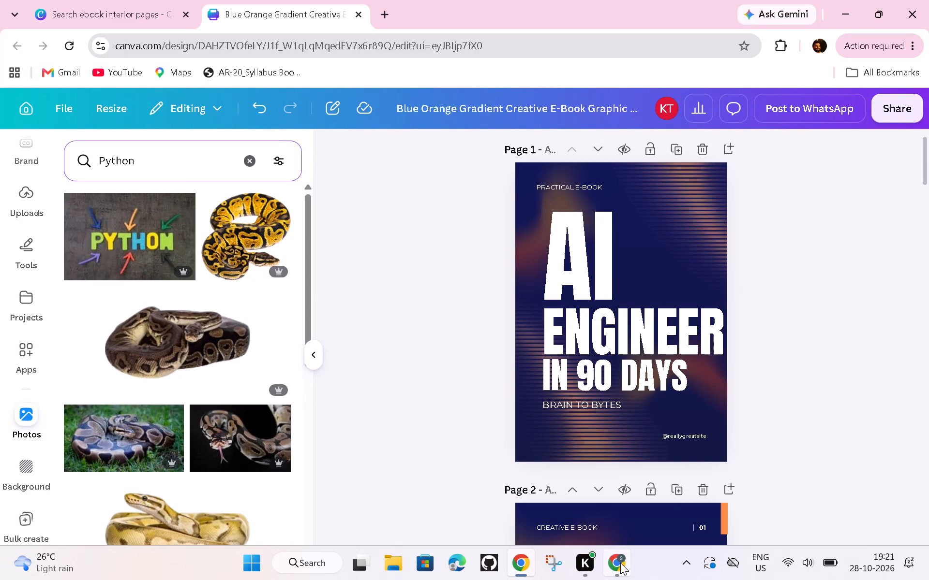
double_click(694, 438)
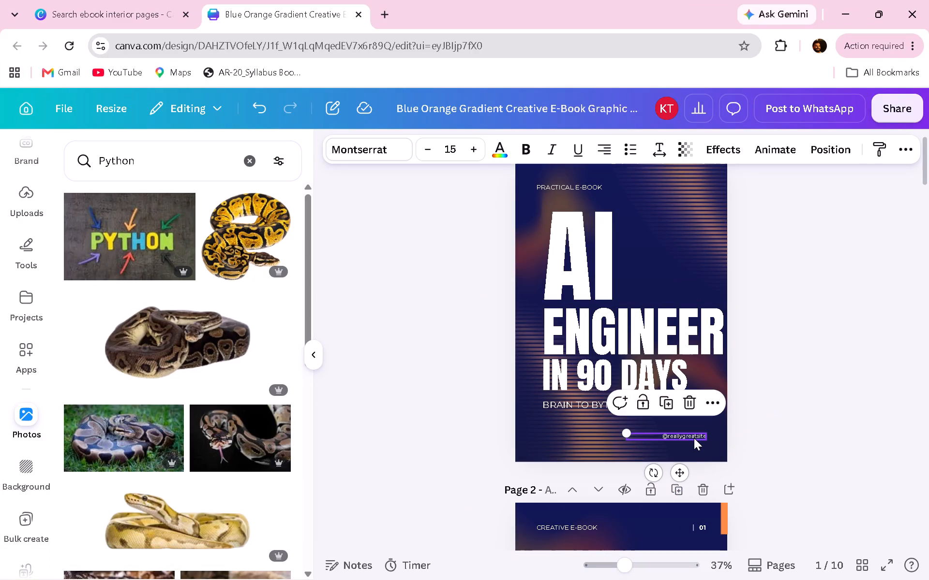
left_click(695, 438)
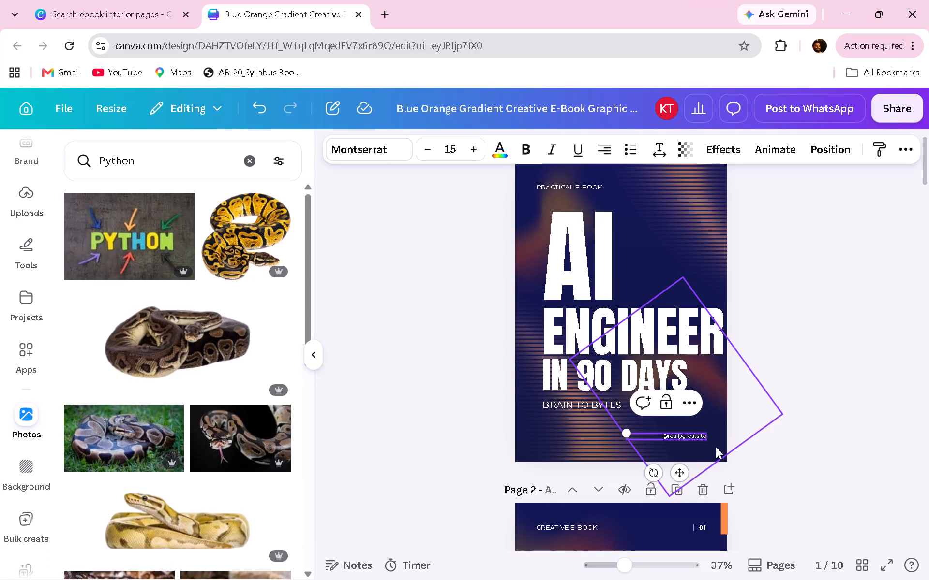
key("Right")
key("Right")
key("Right")
key("Right")
key("Right")
key("BackSpace")
key("BackSpace")
key("BackSpace")
key("BackSpace")
key("BackSpace")
key("BackSpace")
key("BackSpace")
key("BackSpace")
key("BackSpace")
key("BackSpace")
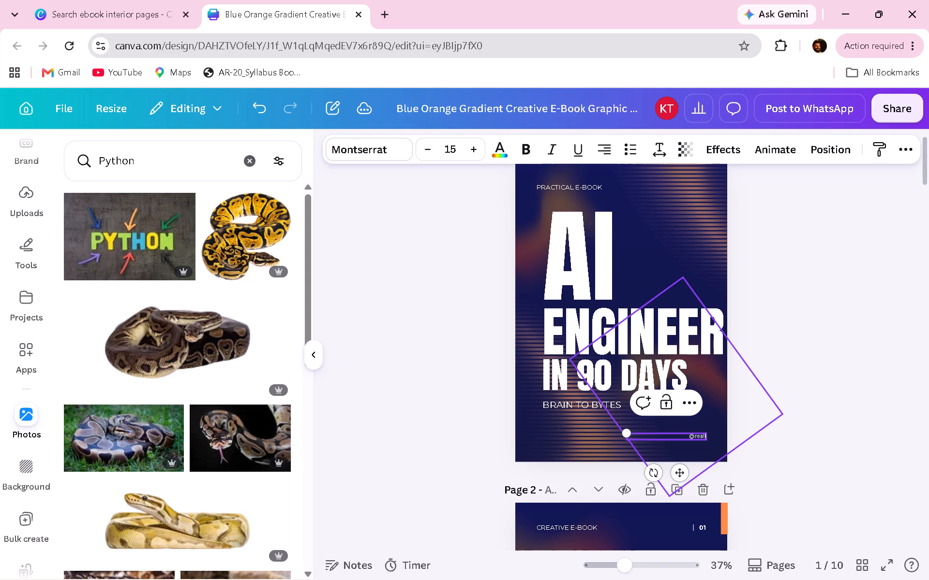
key("BackSpace")
key("BackSpace")
key("BackSpace")
key("BackSpace")
key("BackSpace")
key("BackSpace")
key("BackSpace")
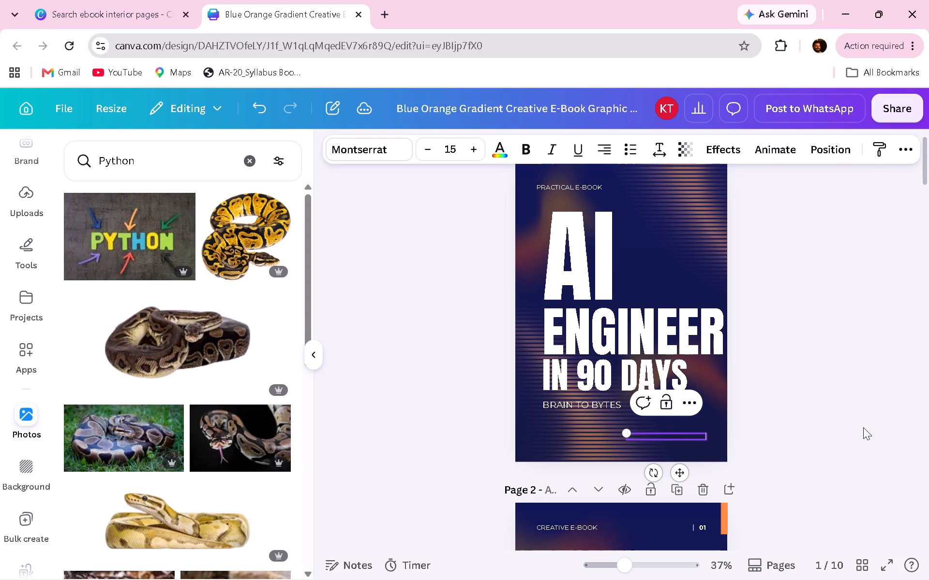
left_click(857, 390)
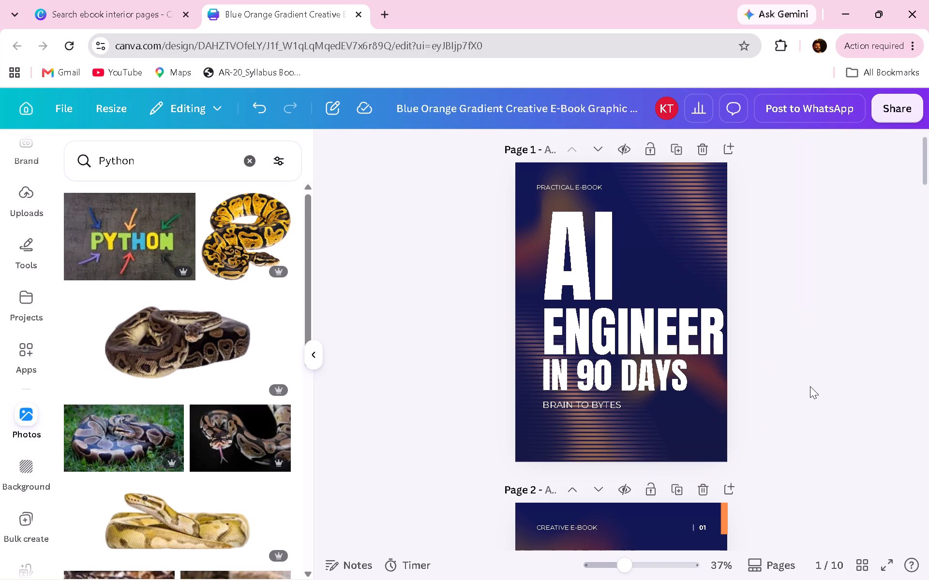
scroll(810, 386, "up", 1)
key("Print")
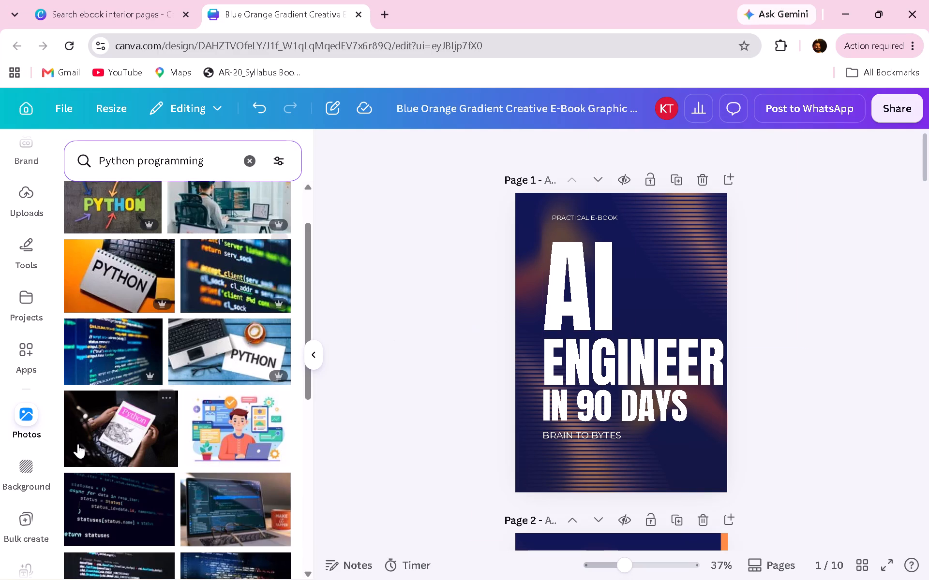
Browse the Python programming photos, refine the photo search to "Python programming logo" and look through the results.
scroll(78, 444, "down", 4)
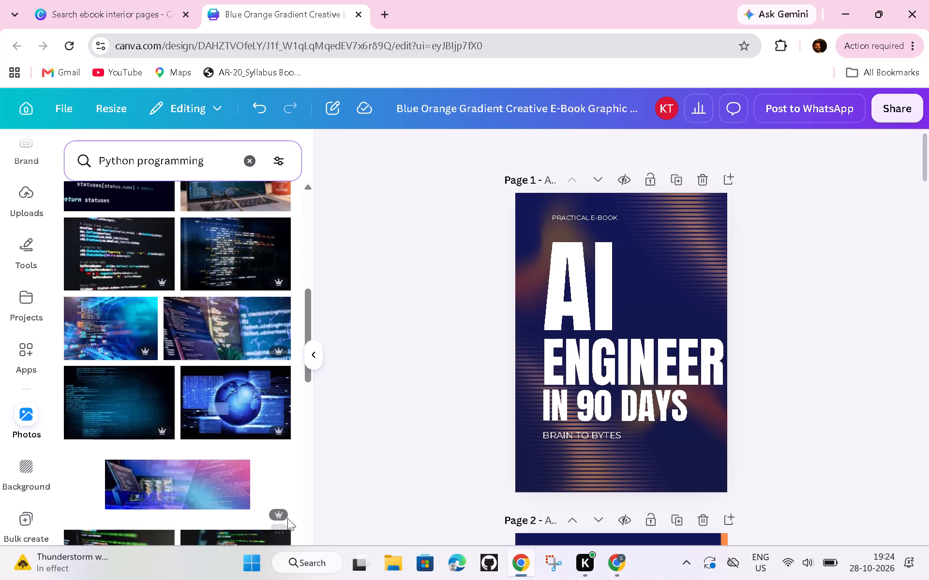
scroll(145, 501, "down", 2)
scroll(180, 415, "down", 1)
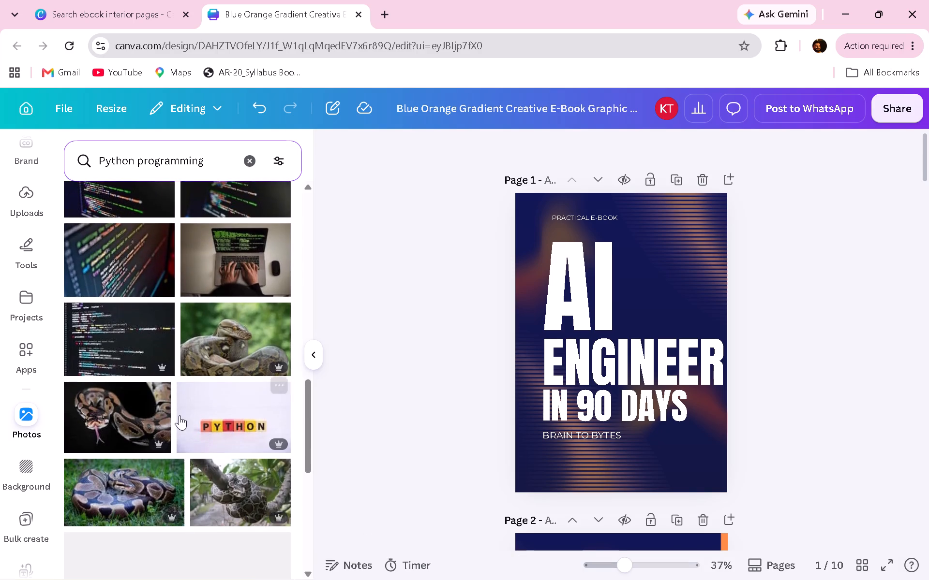
scroll(180, 415, "down", 1)
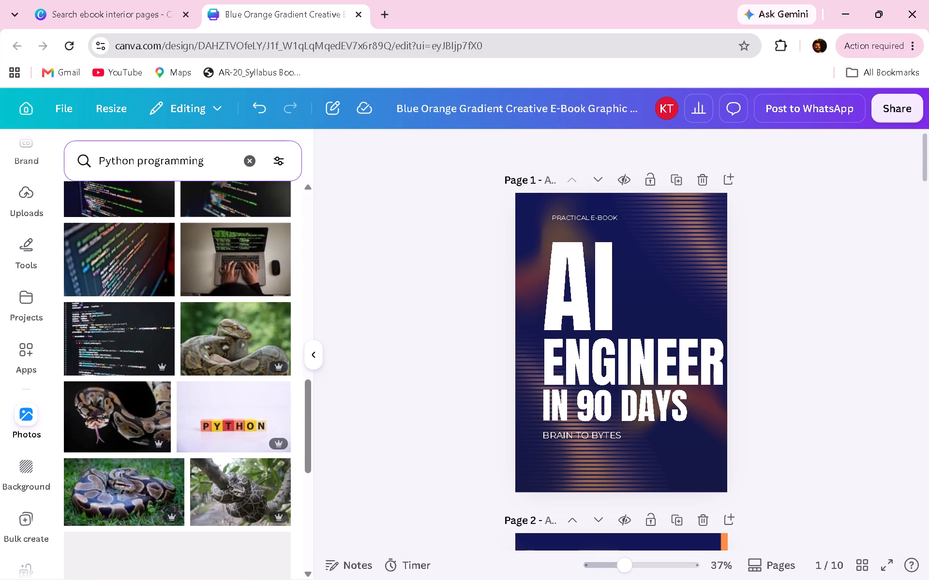
left_click(218, 158)
key("space")
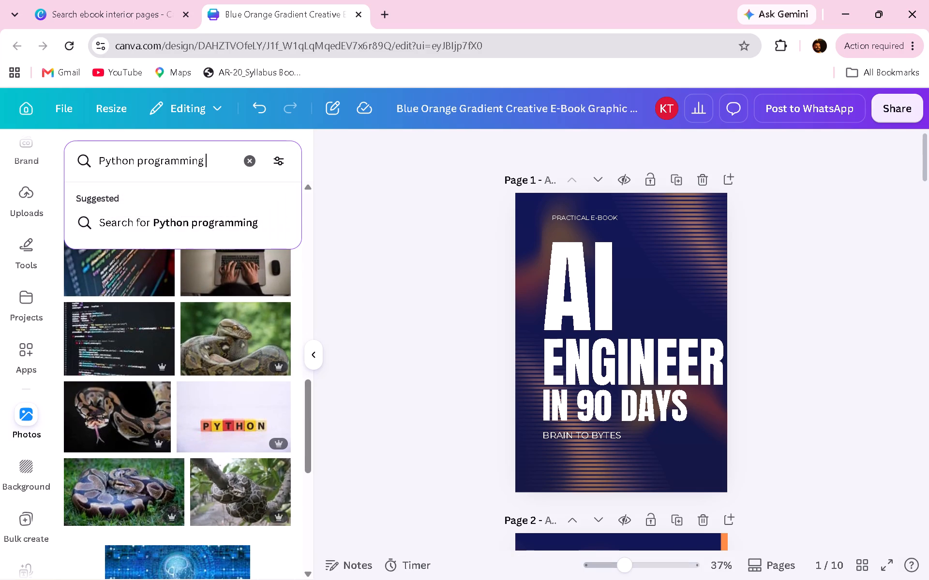
type("logo")
key("Return")
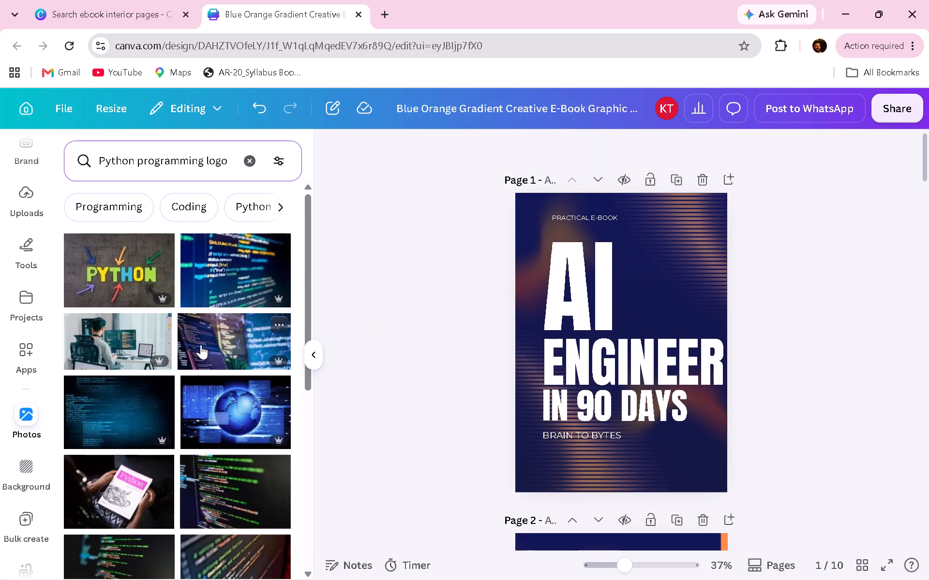
scroll(201, 345, "down", 2)
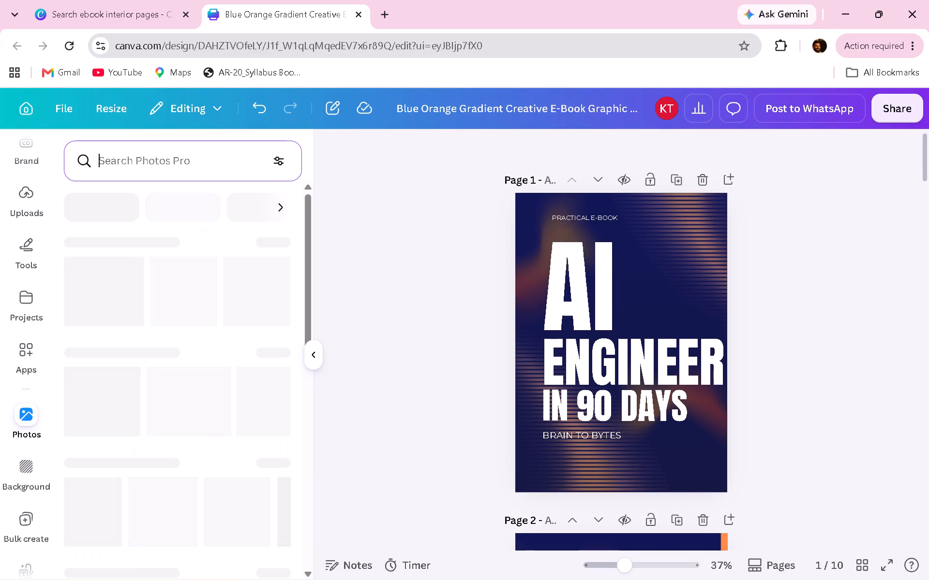
type("human image")
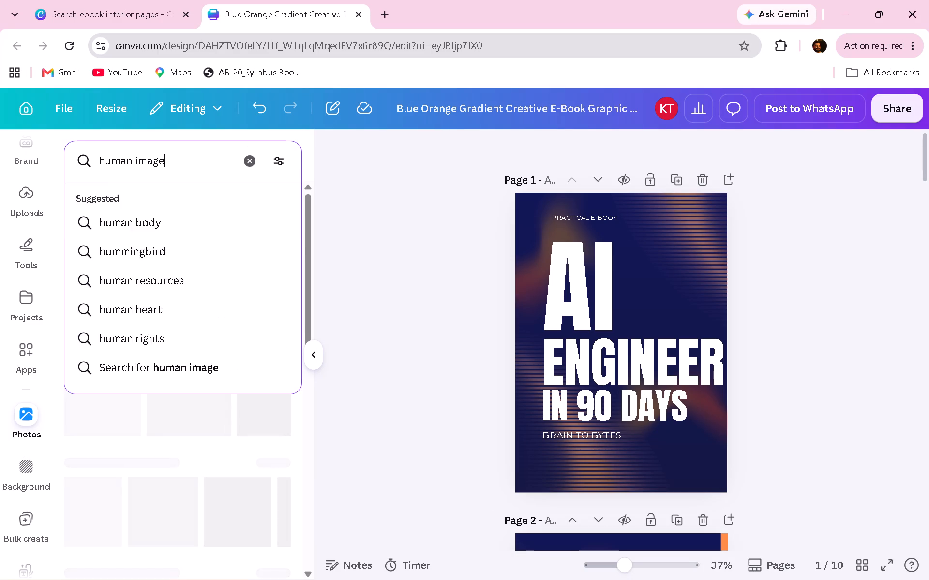
key("Return")
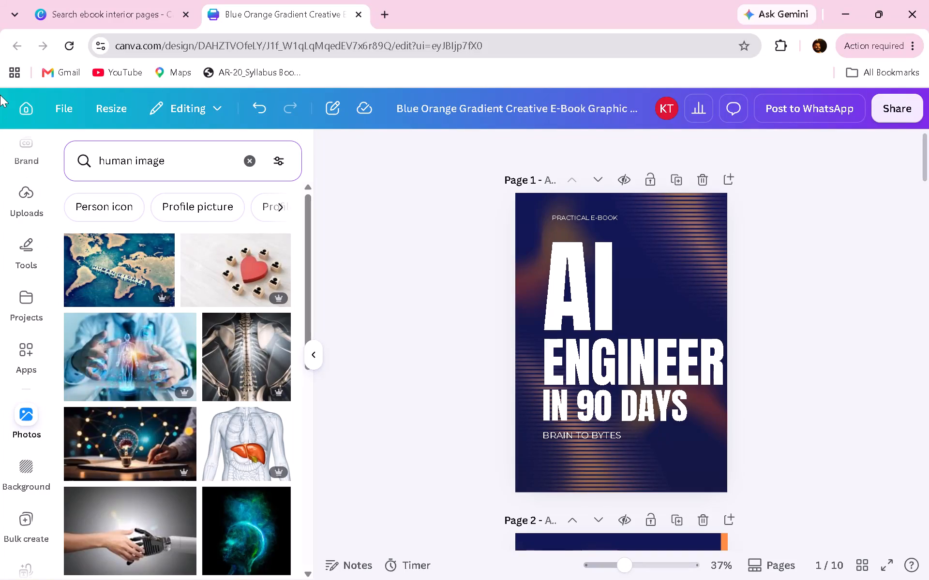
scroll(136, 351, "down", 2)
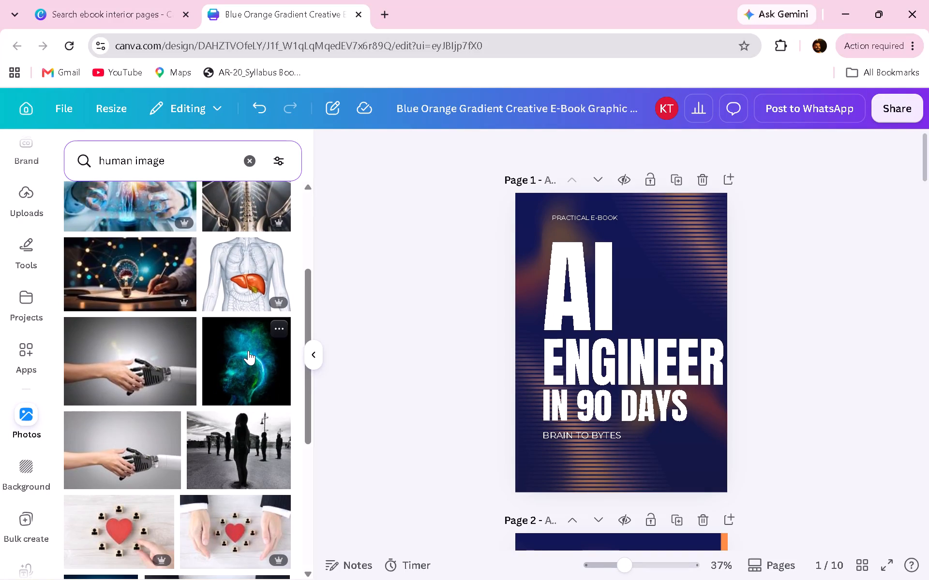
scroll(208, 410, "down", 2)
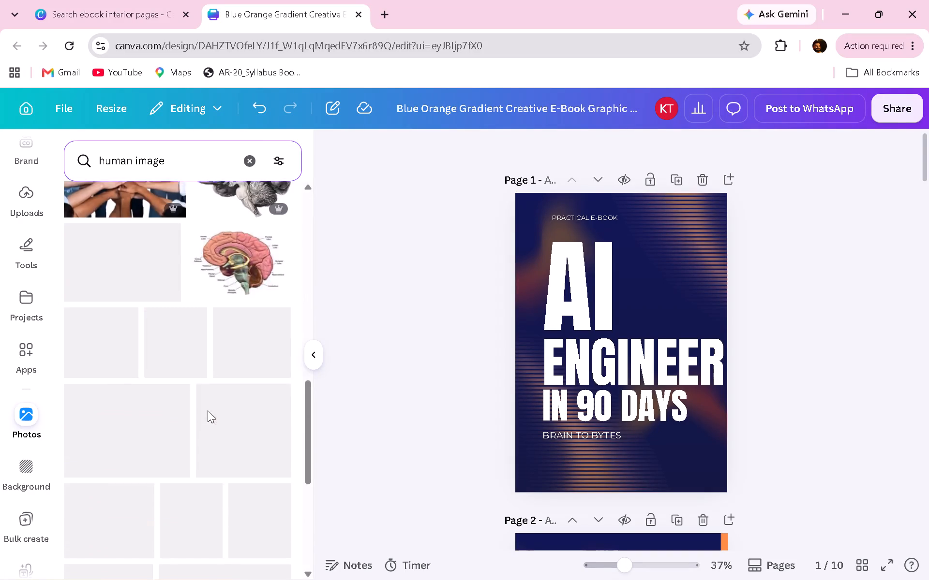
scroll(208, 410, "down", 1)
left_click(114, 449)
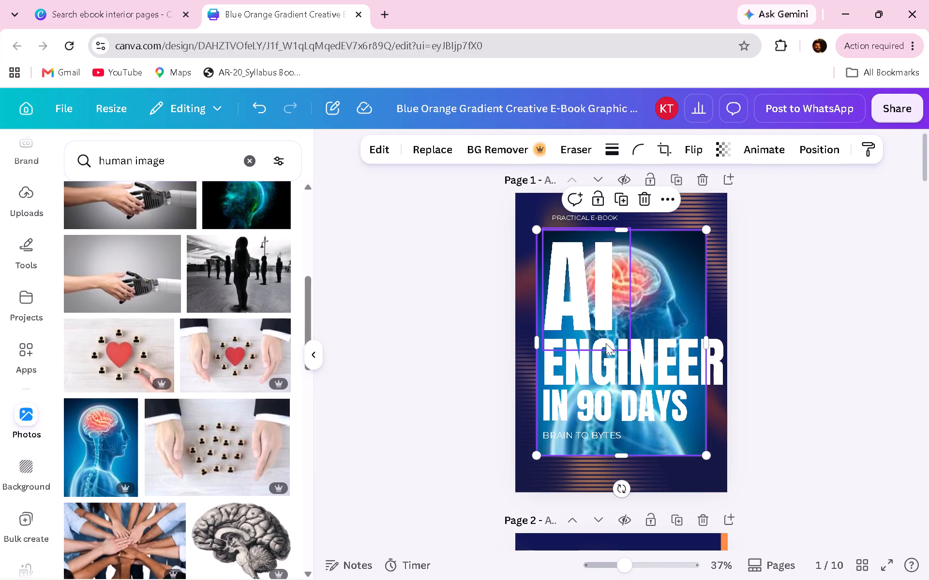
Shrink the blue head photo to about 6.8 by 9 and place it behind the AI letters on the cover.
left_click_drag(634, 277, 575, 255)
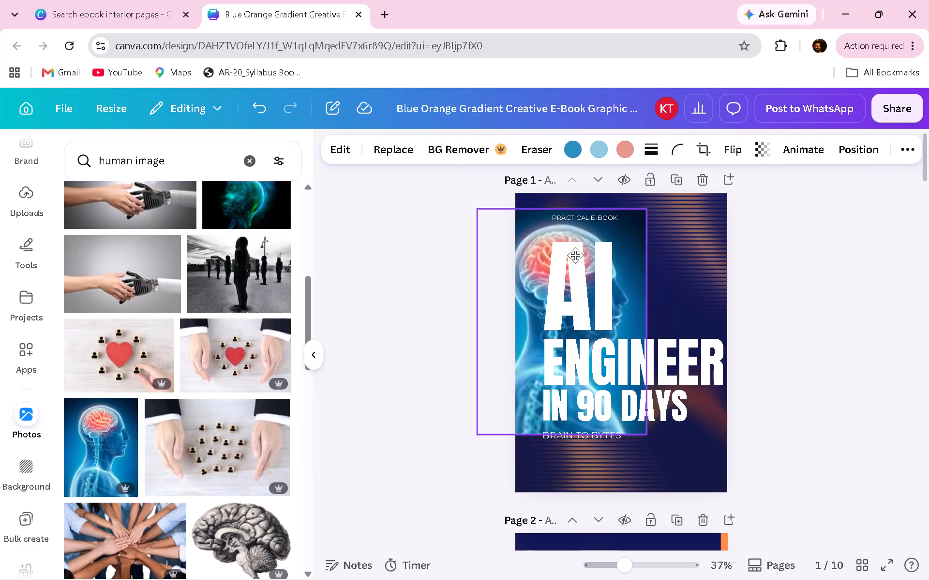
left_click_drag(575, 255, 583, 246)
left_click_drag(656, 428, 585, 268)
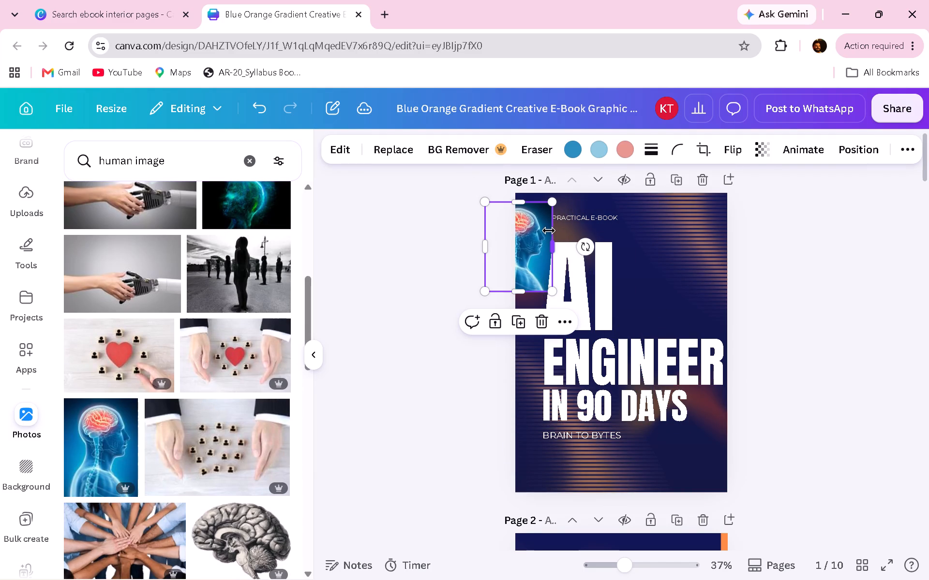
left_click_drag(524, 246, 571, 285)
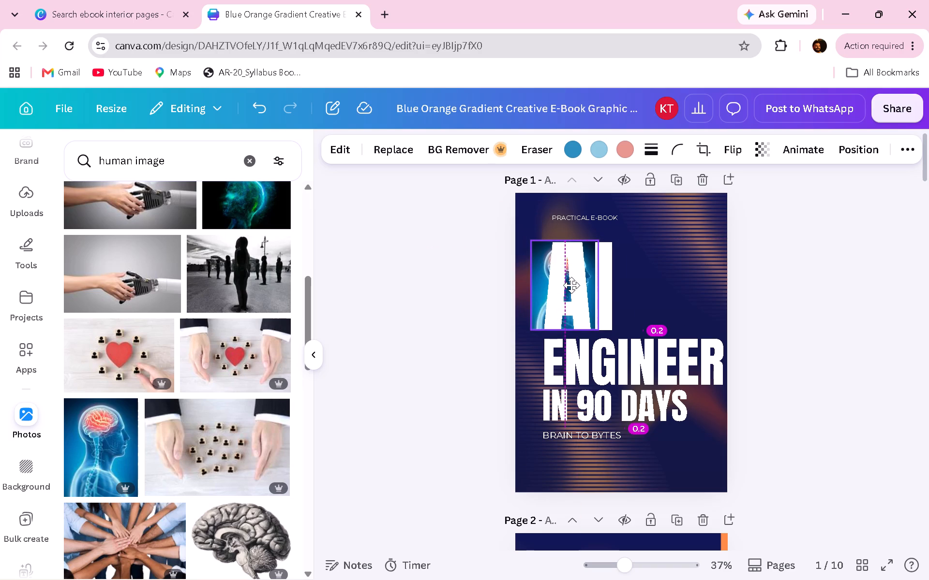
left_click_drag(571, 285, 569, 285)
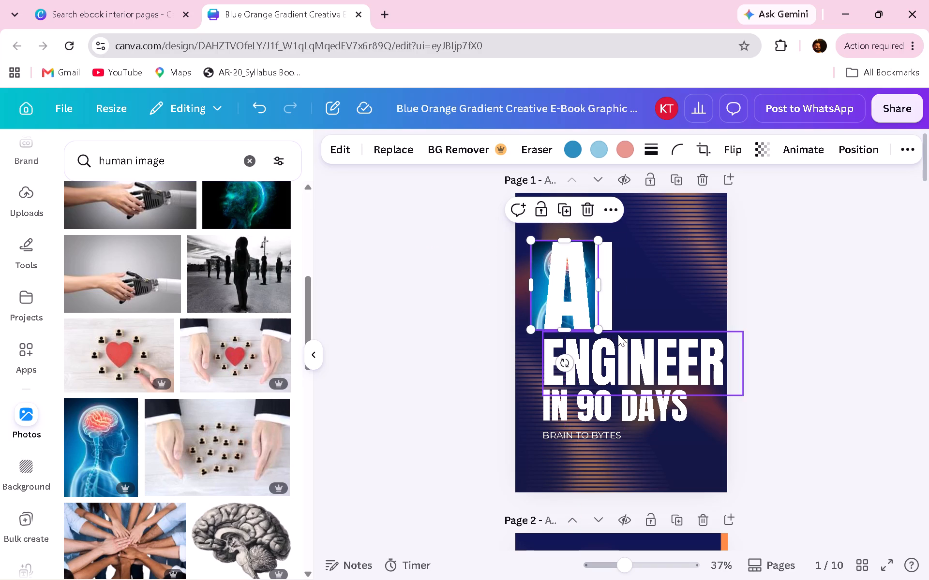
left_click(600, 330)
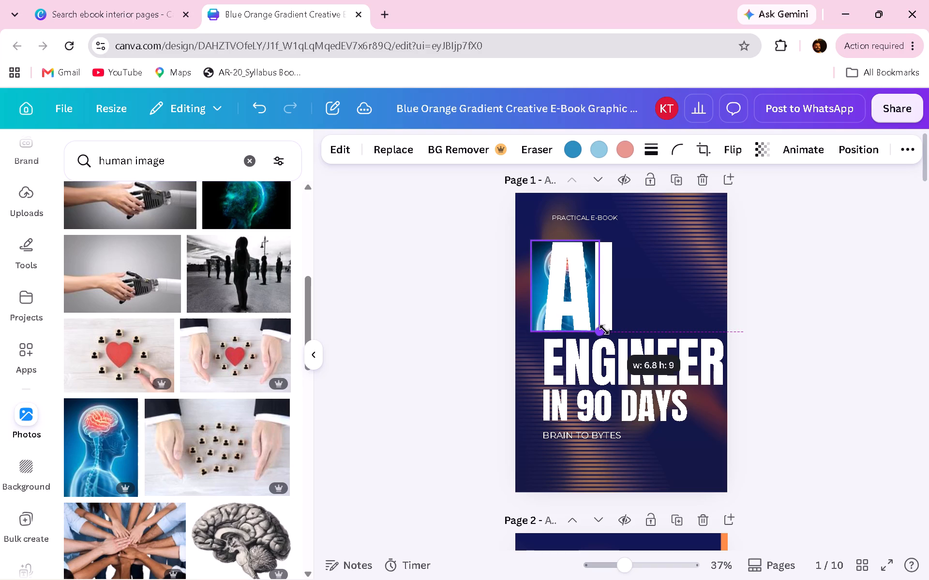
left_click_drag(577, 308, 599, 312)
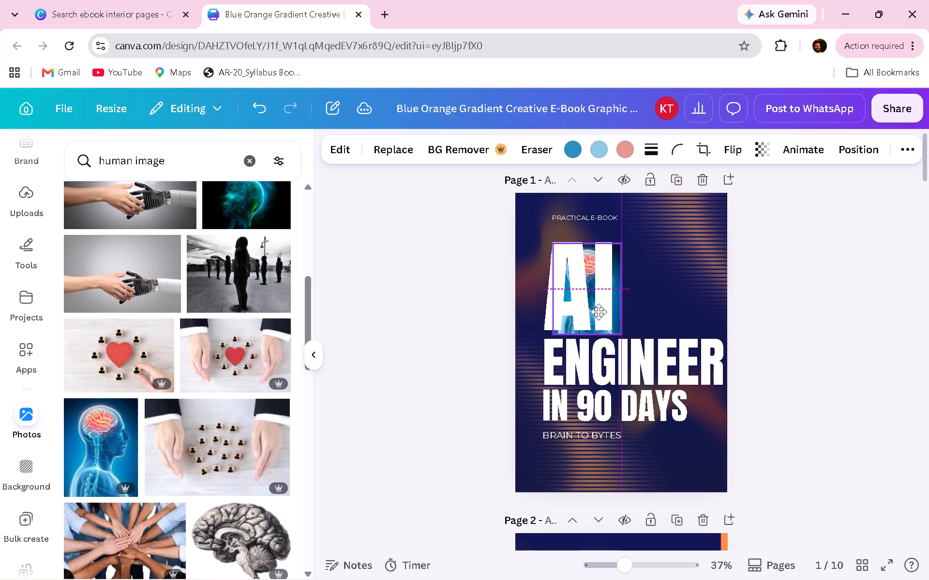
left_click_drag(599, 312, 593, 309)
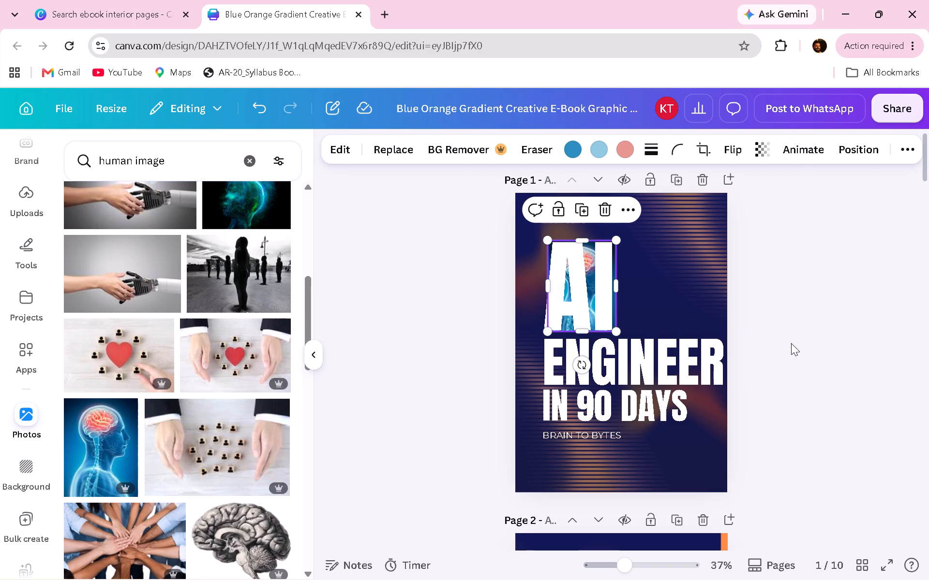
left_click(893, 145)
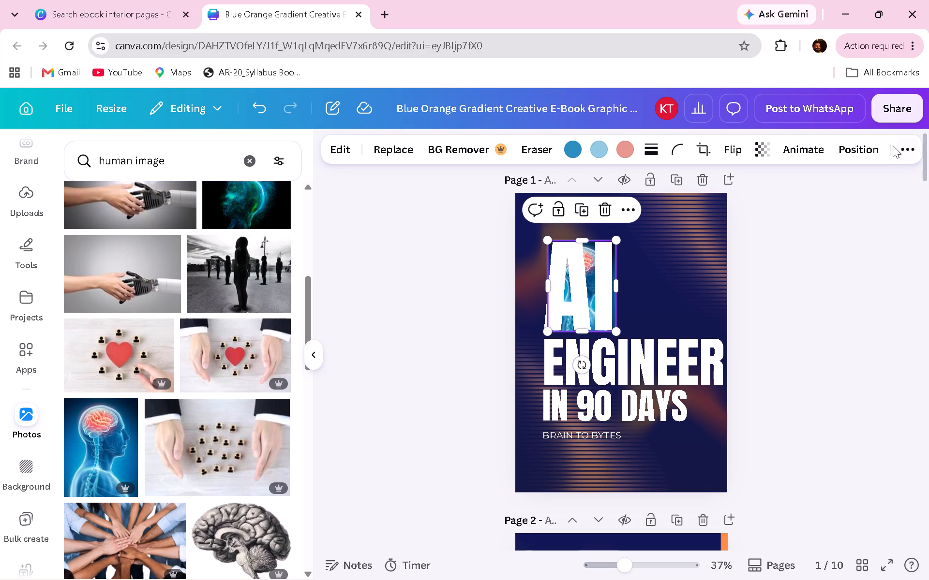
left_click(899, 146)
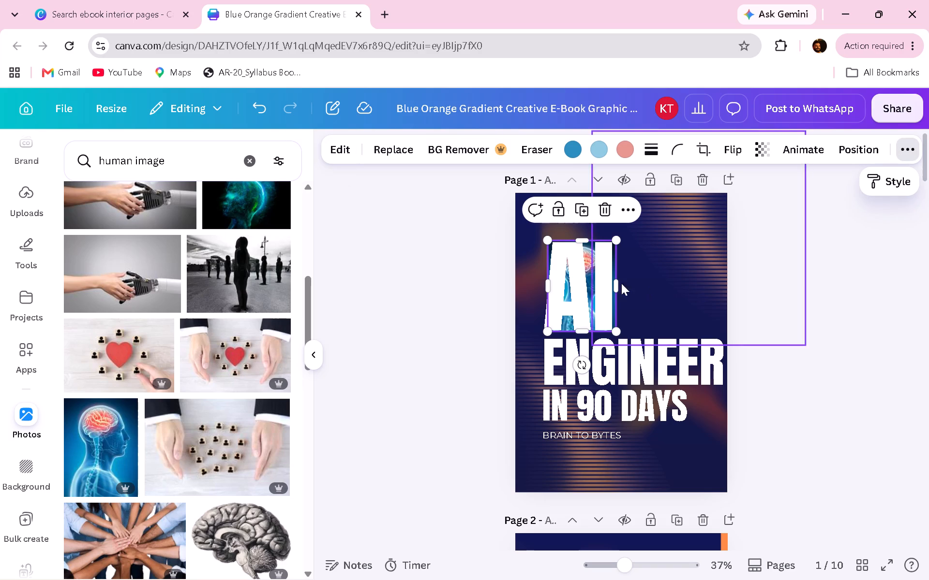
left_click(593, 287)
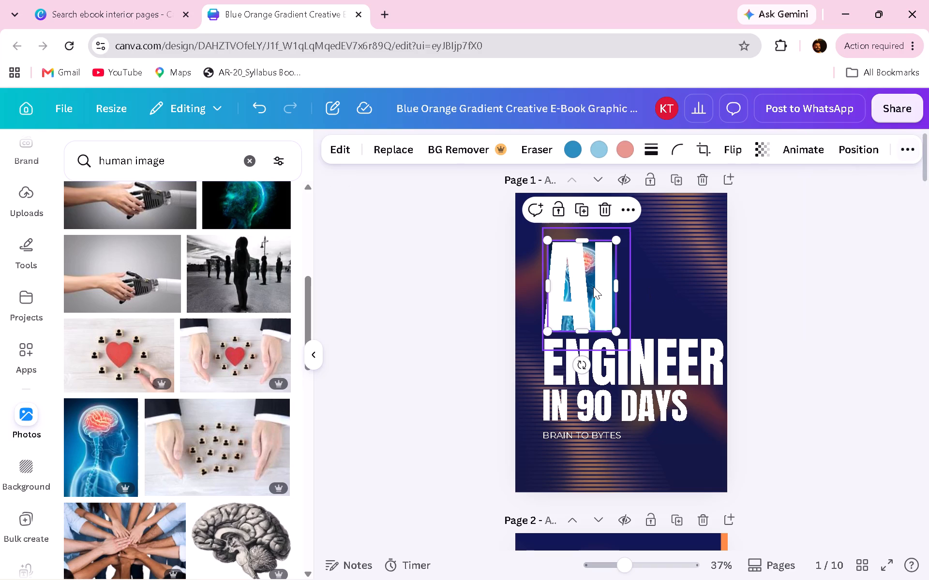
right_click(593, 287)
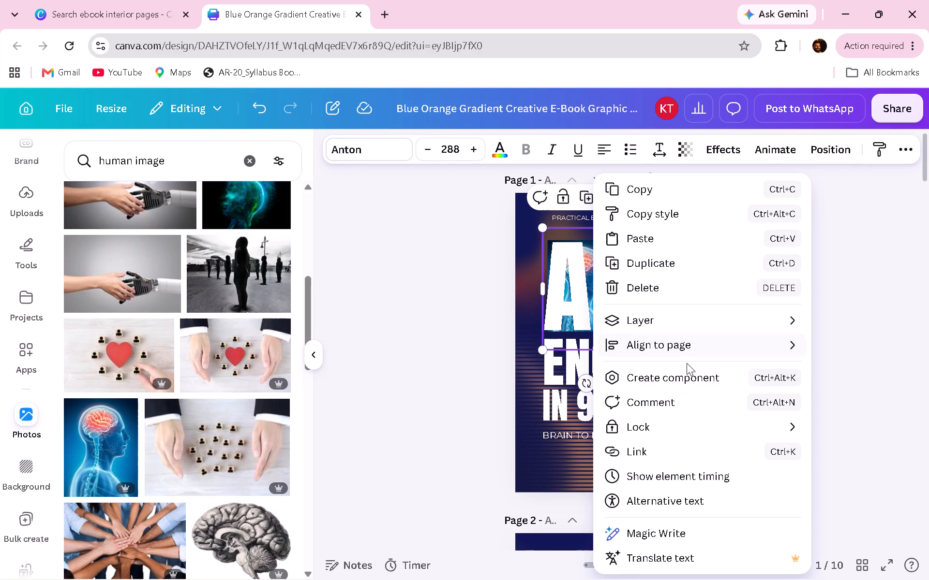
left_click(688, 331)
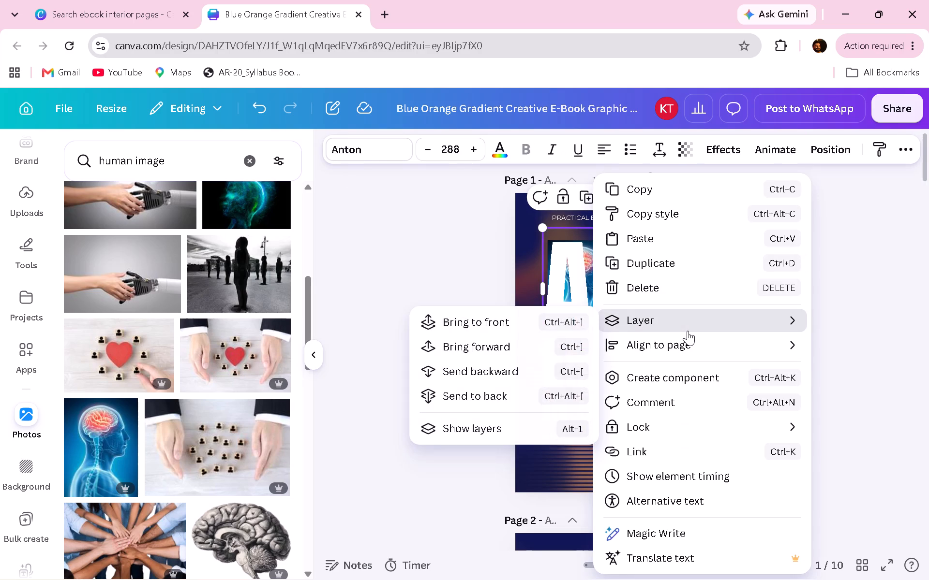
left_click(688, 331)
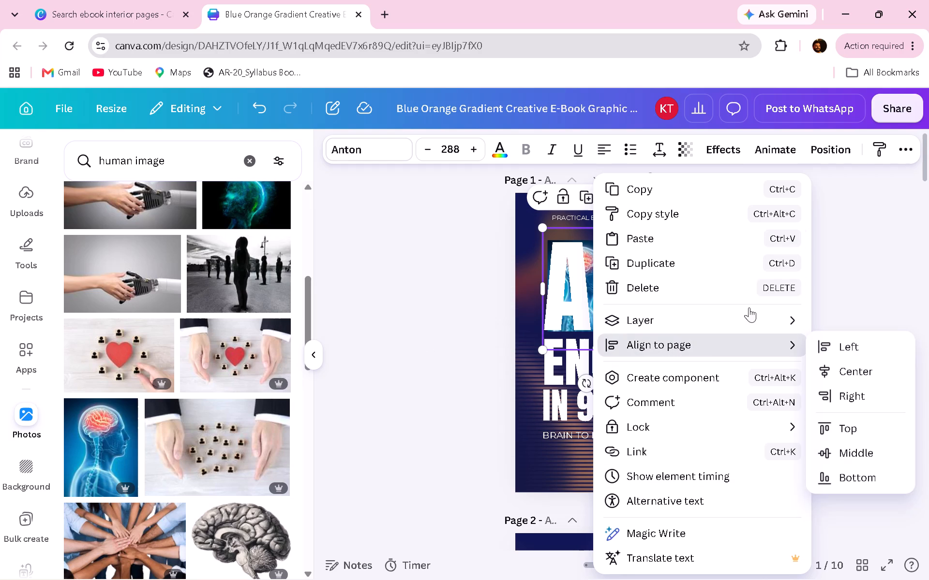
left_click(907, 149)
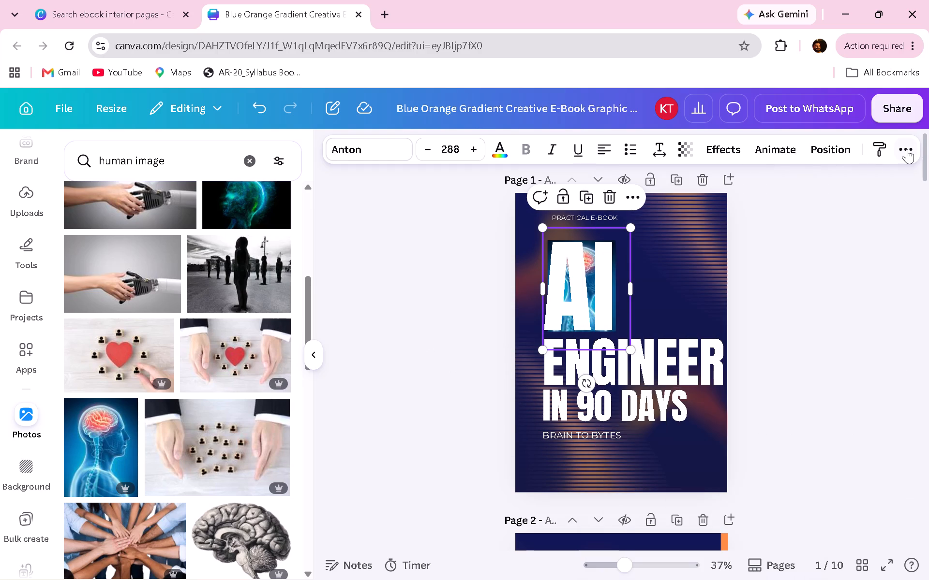
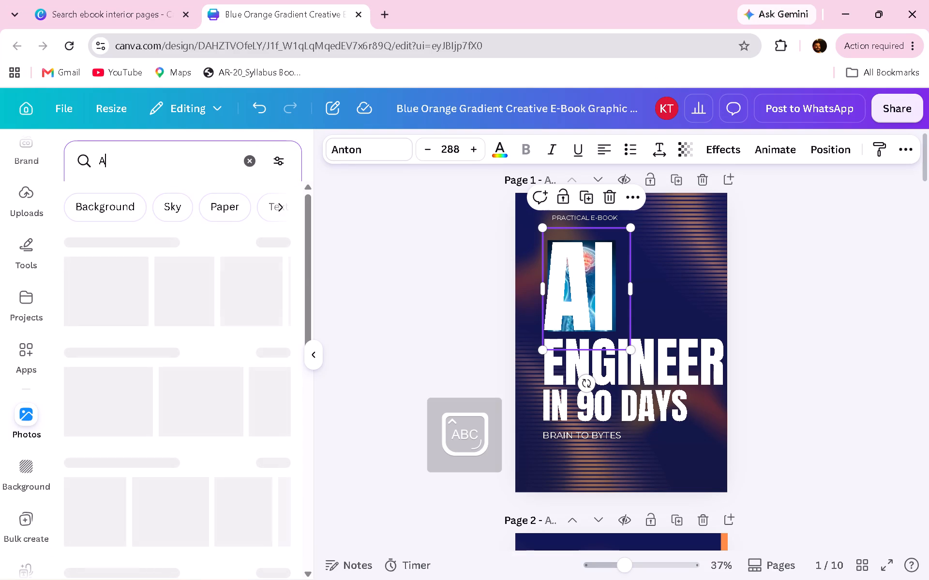
type("ETE")
key("BackSpace")
key("BackSpace")
key("BackSpace")
key("BackSpace")
type("eets")
key("space")
key("BackSpace")
key("BackSpace")
key("BackSpace")
key("BackSpace")
type("tters")
key("space")
key("Return")
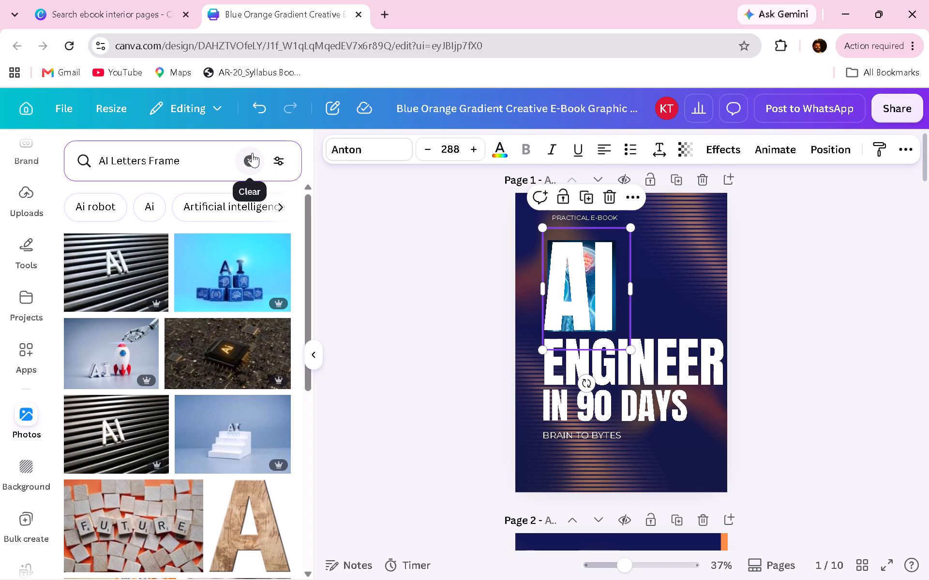
Look through the AI Letters Frame photo results for a letter frame suitable for the cover's AI lettering.
scroll(271, 317, "down", 1)
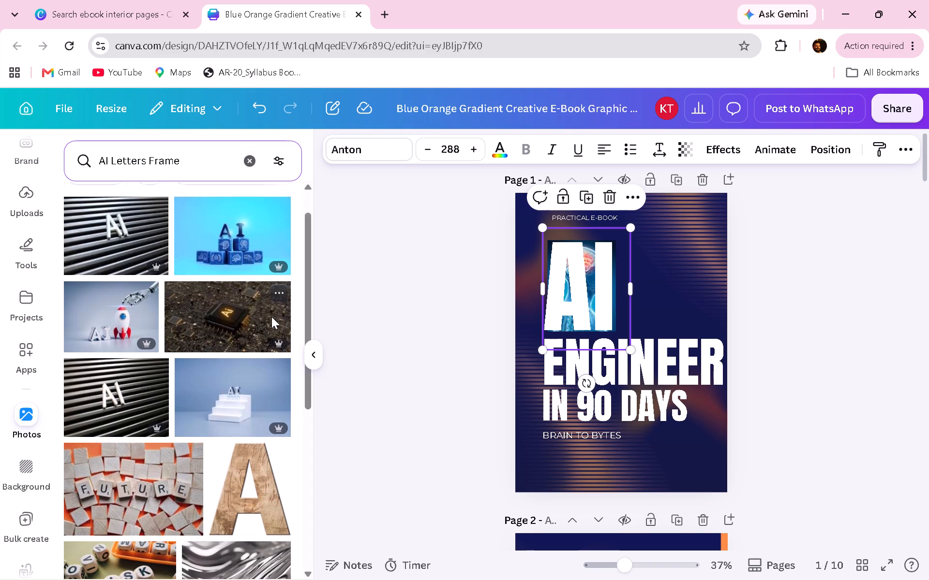
scroll(271, 317, "down", 4)
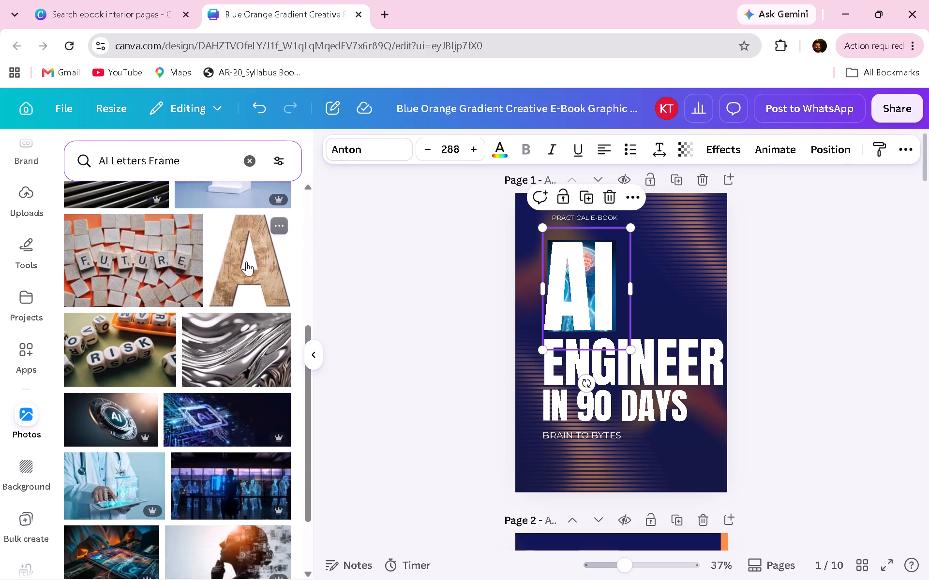
scroll(206, 405, "down", 3)
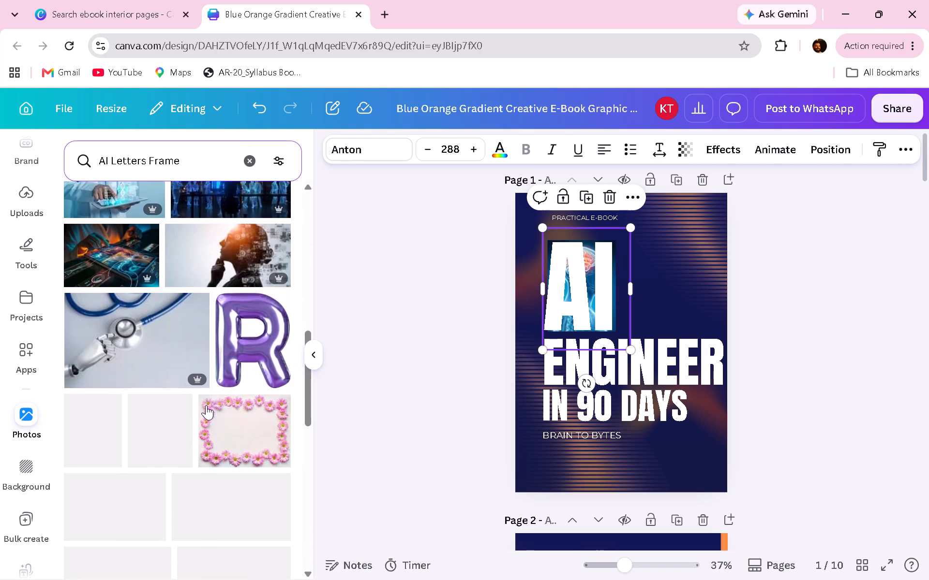
scroll(206, 405, "down", 1)
scroll(229, 330, "down", 2)
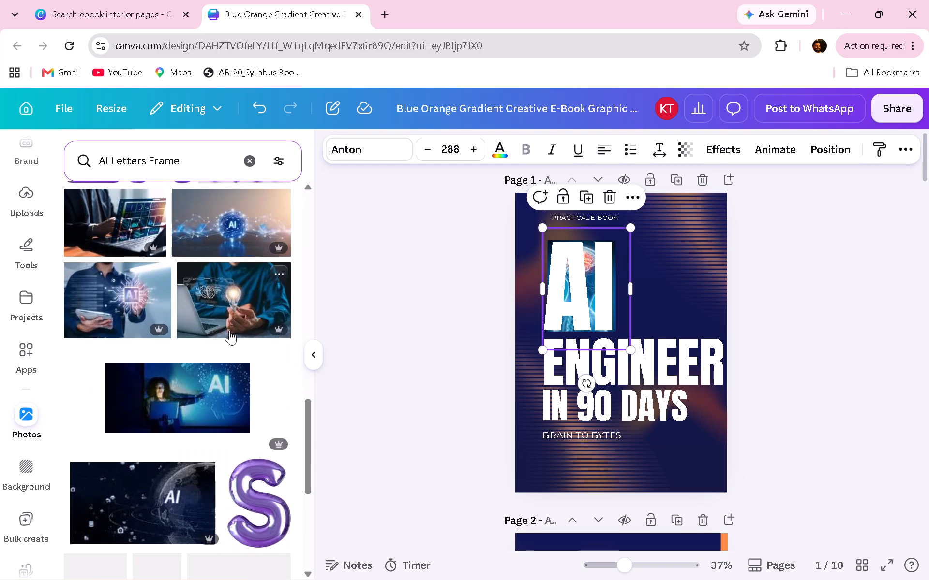
scroll(229, 330, "down", 6)
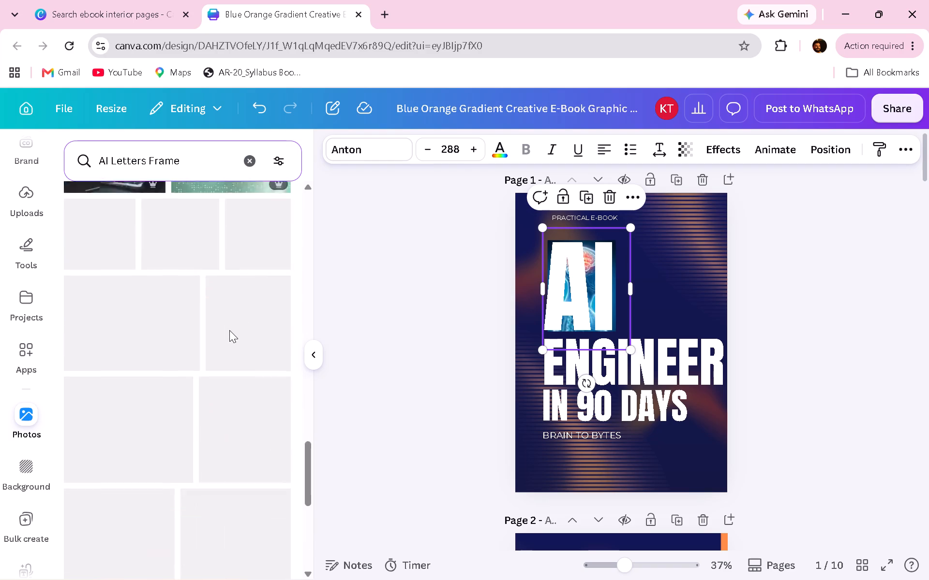
scroll(229, 330, "down", 1)
scroll(255, 355, "up", 1)
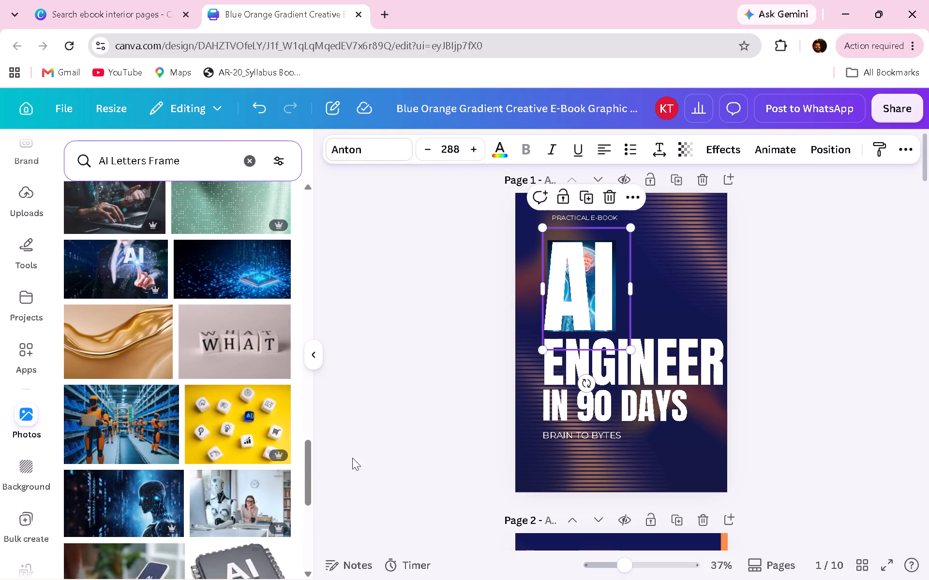
scroll(267, 447, "down", 2)
scroll(208, 473, "down", 5)
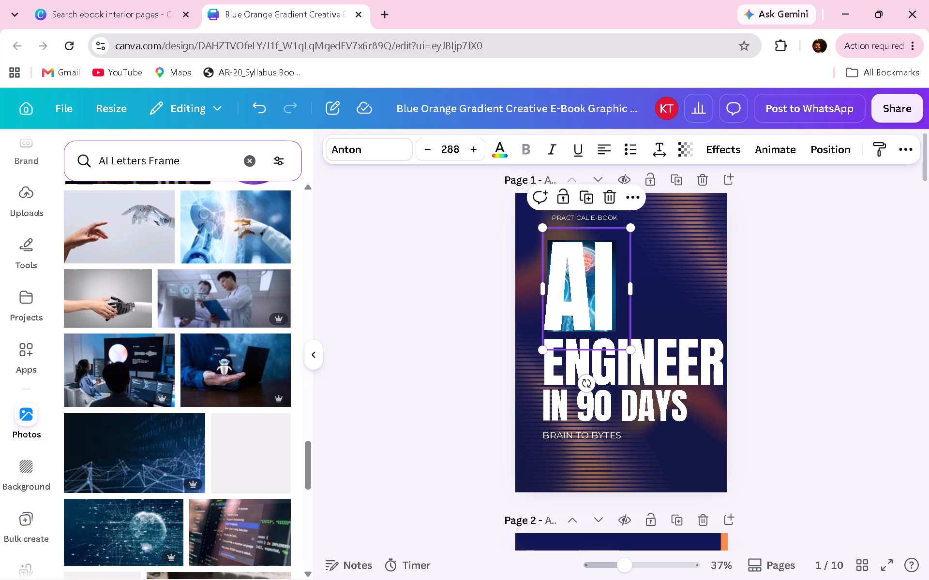
Search the photos for "AI Letters Frame Techonoy Based" and look through the results for suitable AI lettering.
left_click(188, 155)
key("ctrl+a")
key("BackSpace")
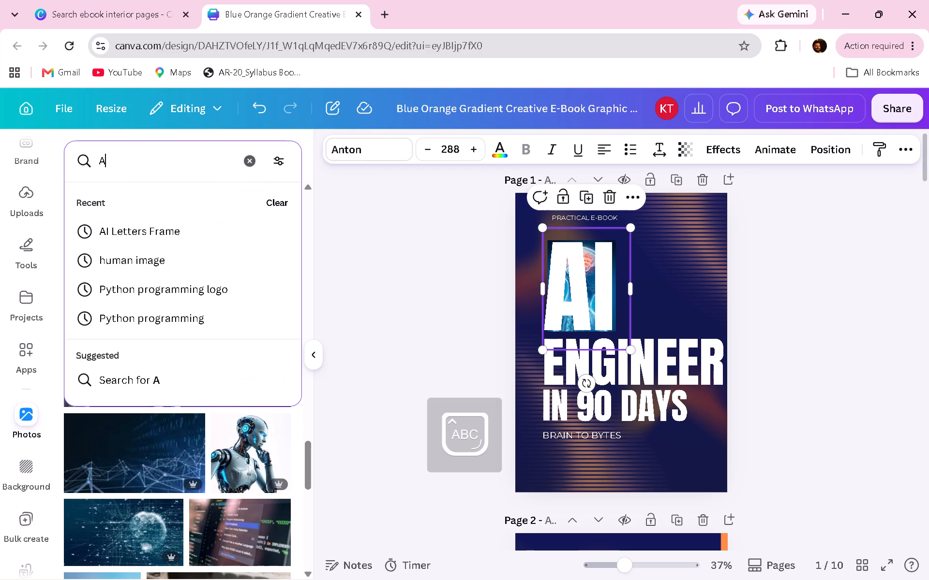
type("ettsr")
key("BackSpace")
key("BackSpace")
type("ers")
key("space")
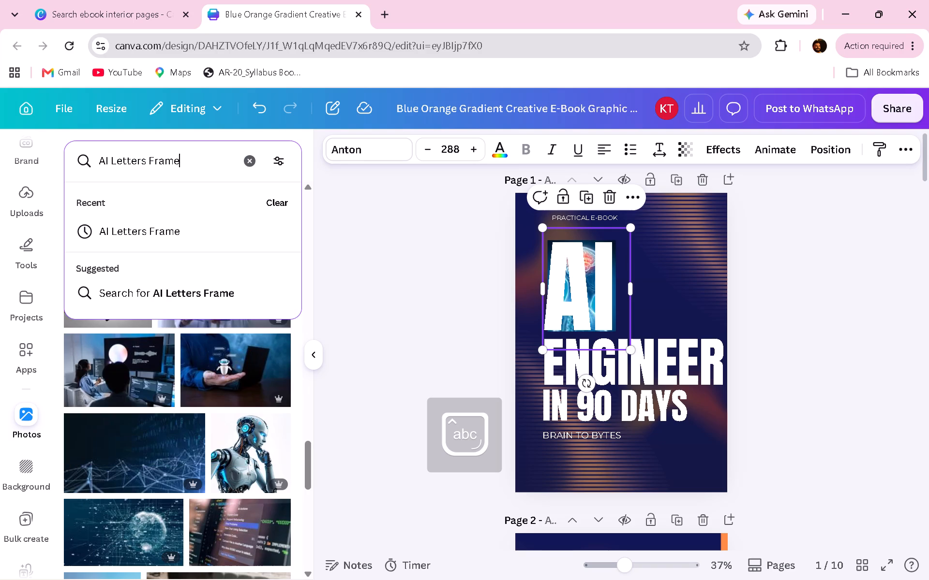
key("BackSpace")
key("BackSpace")
key("BackSpace")
key("BackSpace")
key("BackSpace")
key("BackSpace")
key("BackSpace")
key("BackSpace")
key("BackSpace")
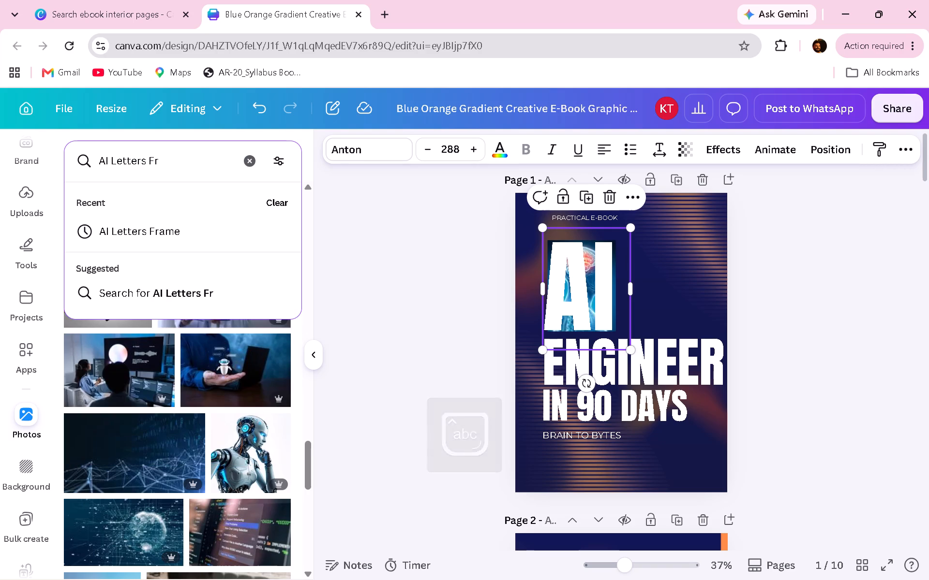
key("BackSpace")
key("BackSpace")
key("BackSpace")
type("etters")
key("space")
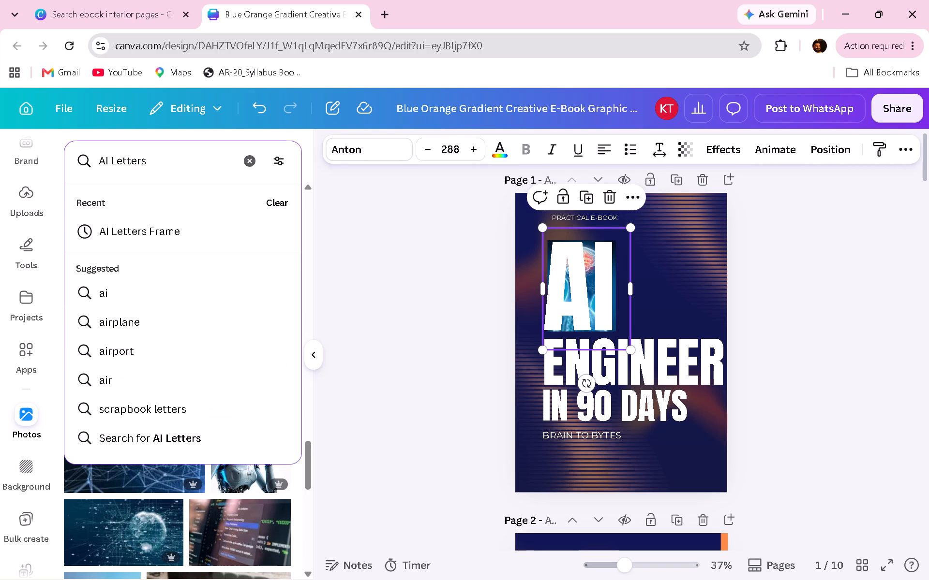
type("rame")
key("space")
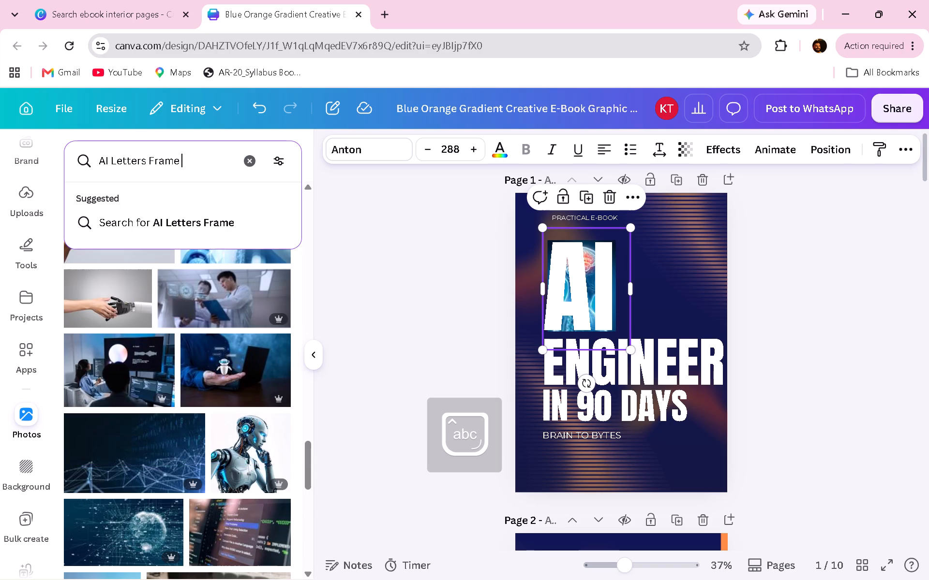
type("ec")
type("honogy")
key("BackSpace")
key("BackSpace")
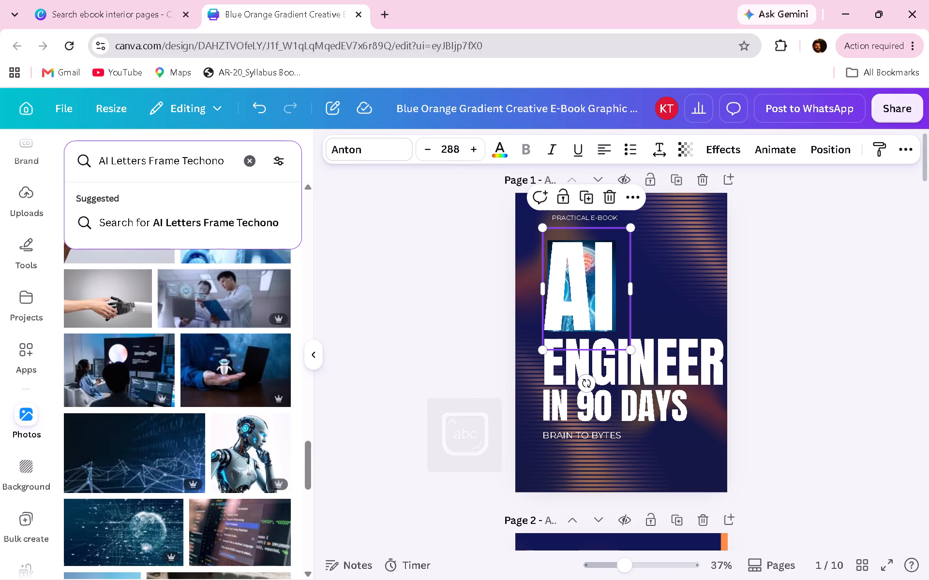
type("y")
key("space")
key("BackSpace")
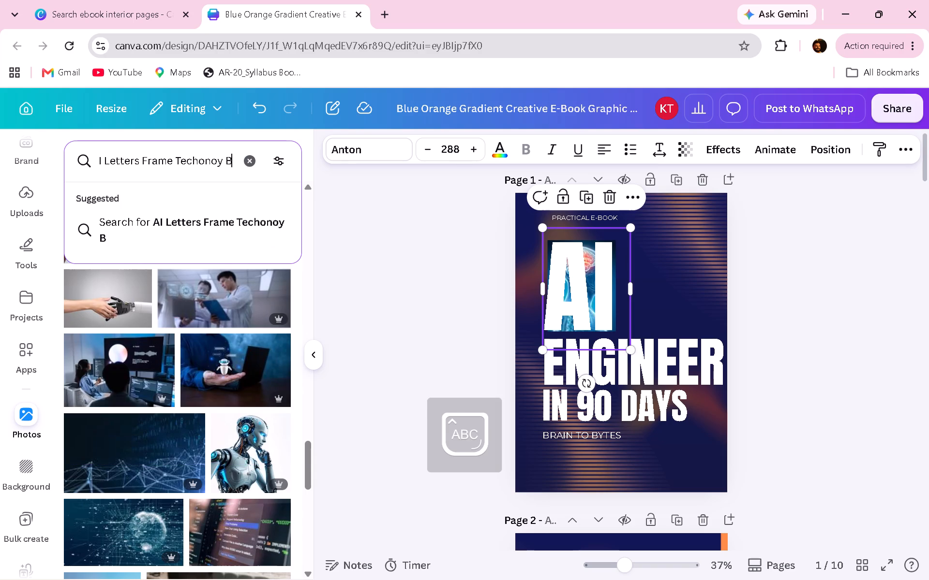
type("ased")
key("Return")
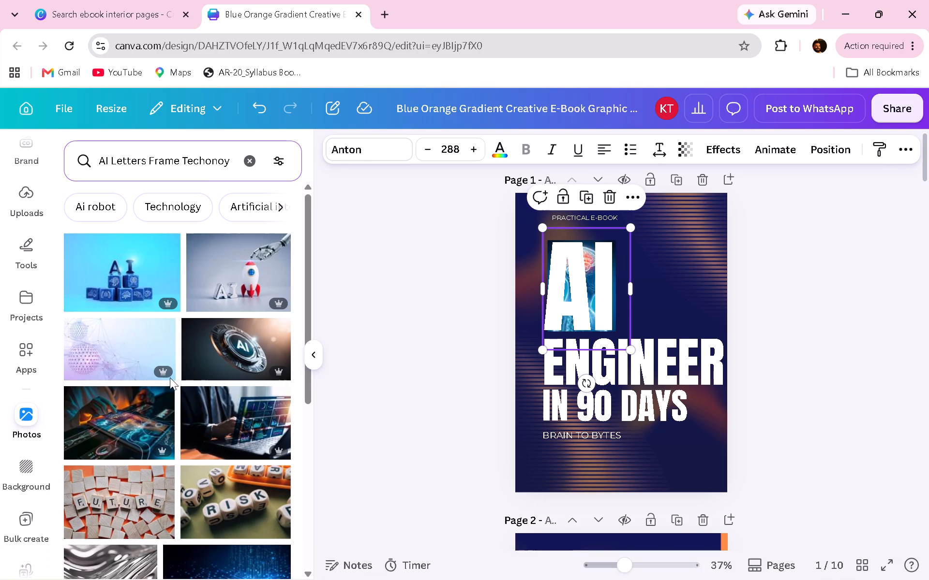
scroll(111, 357, "down", 4)
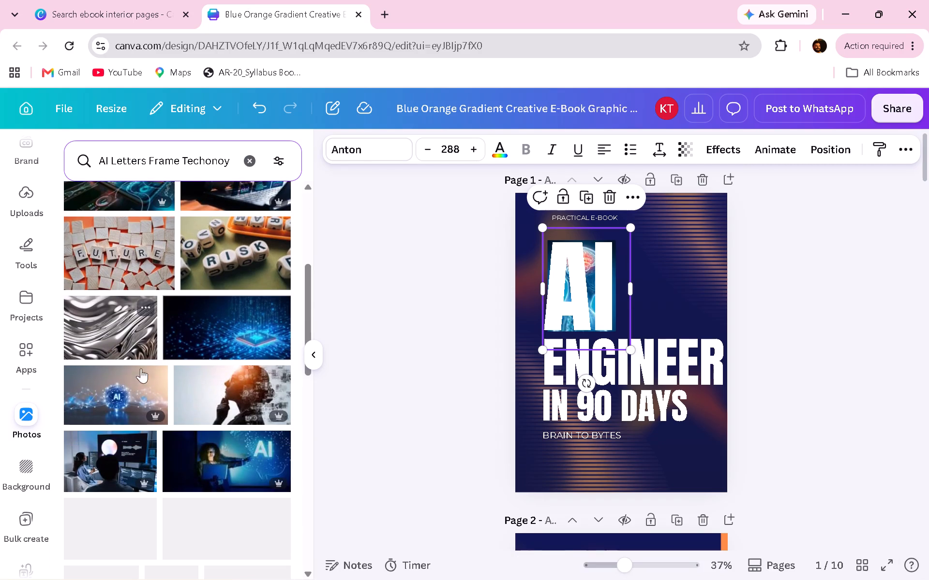
scroll(158, 389, "down", 3)
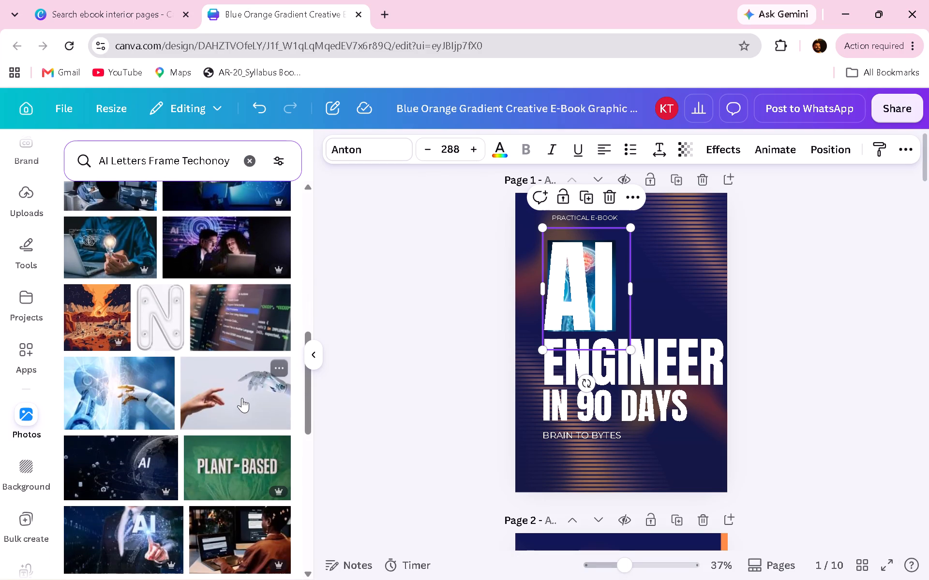
scroll(242, 398, "down", 1)
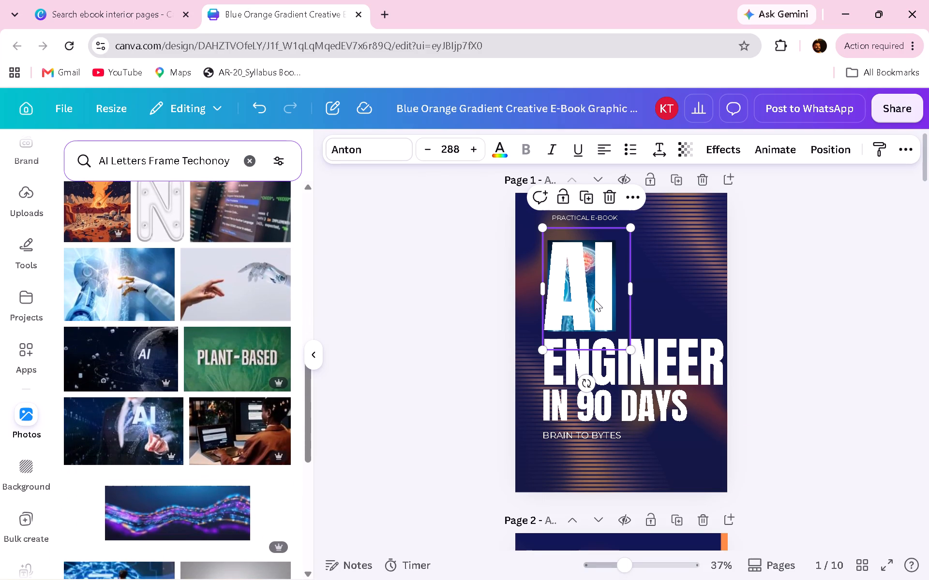
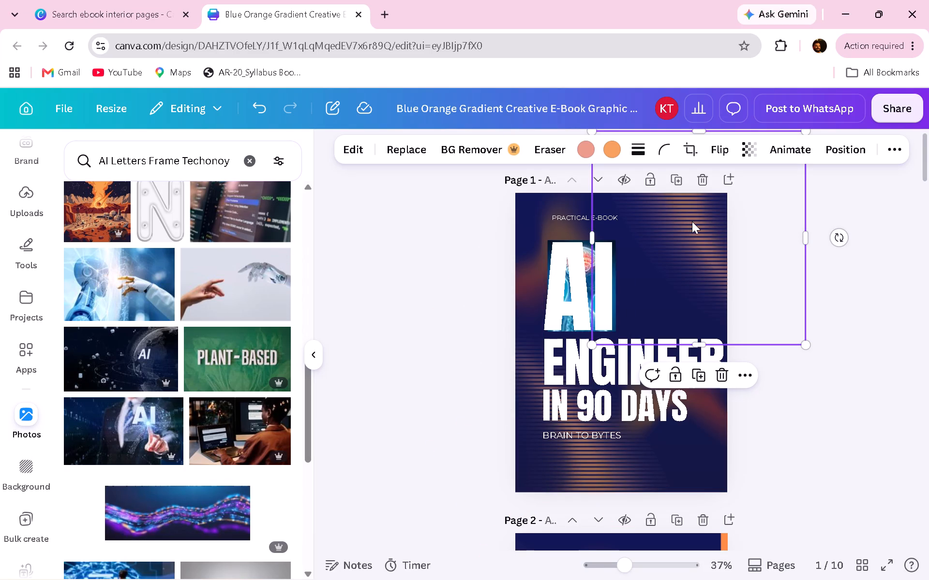
left_click(610, 391)
key("Delete")
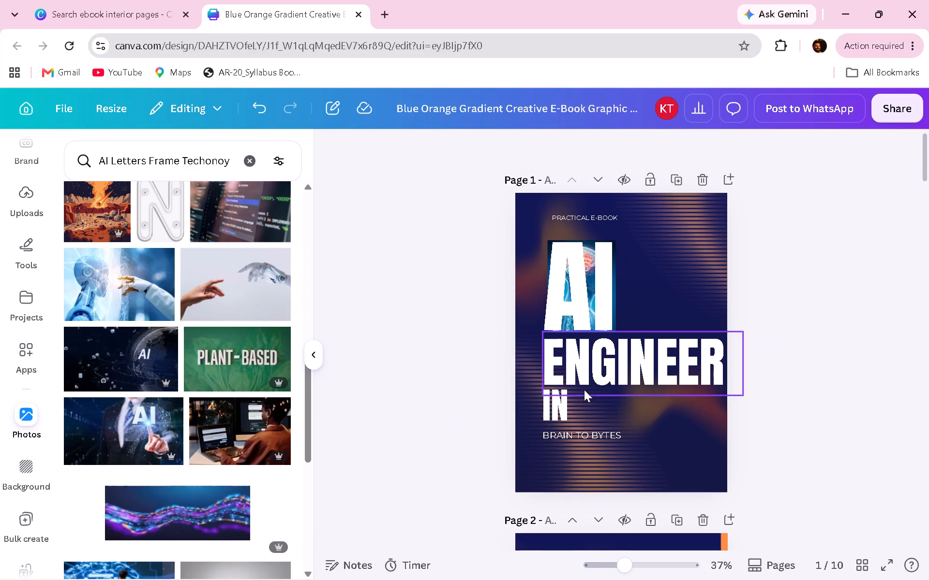
left_click(560, 396)
key("Delete")
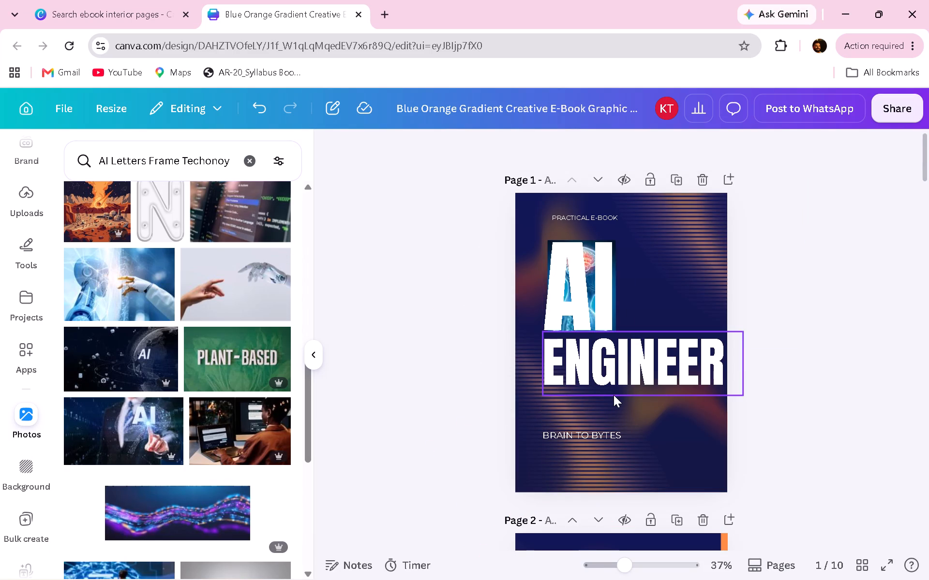
left_click(614, 395)
key("Delete")
left_click(555, 270)
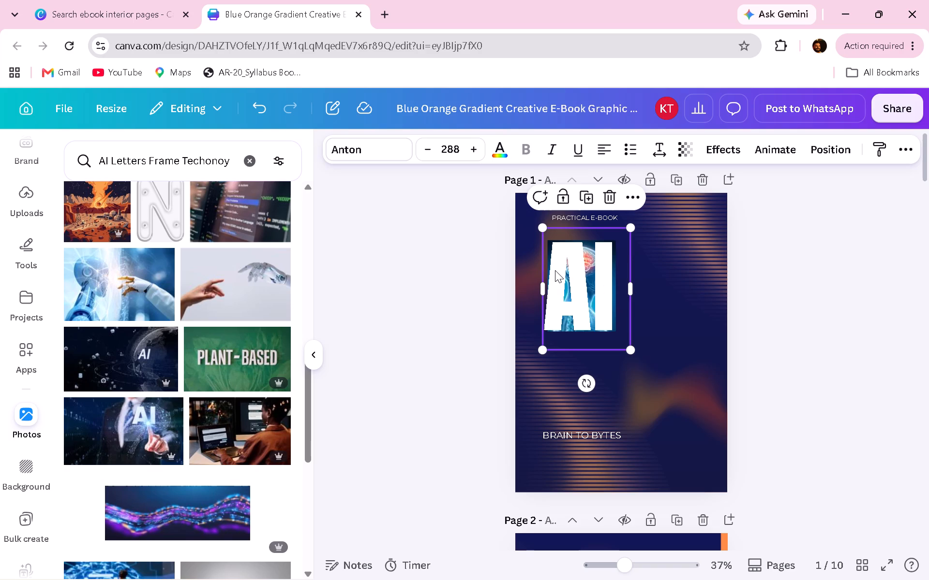
key("Delete")
left_click(579, 275)
key("Delete")
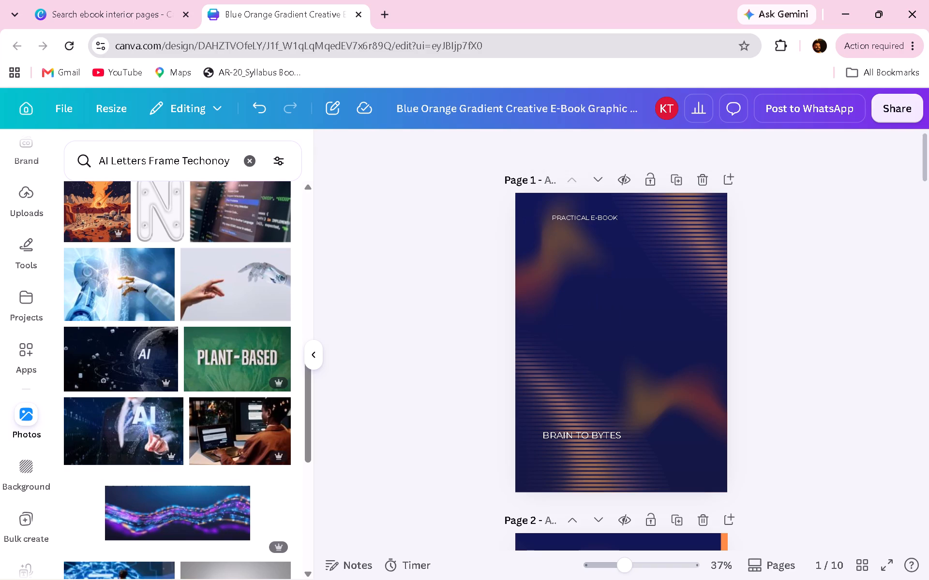
Delete the PRACTICAL E-BOOK and BRAIN TO BYTES text lines from page 1.
left_click(591, 221)
key("Delete")
left_click(588, 428)
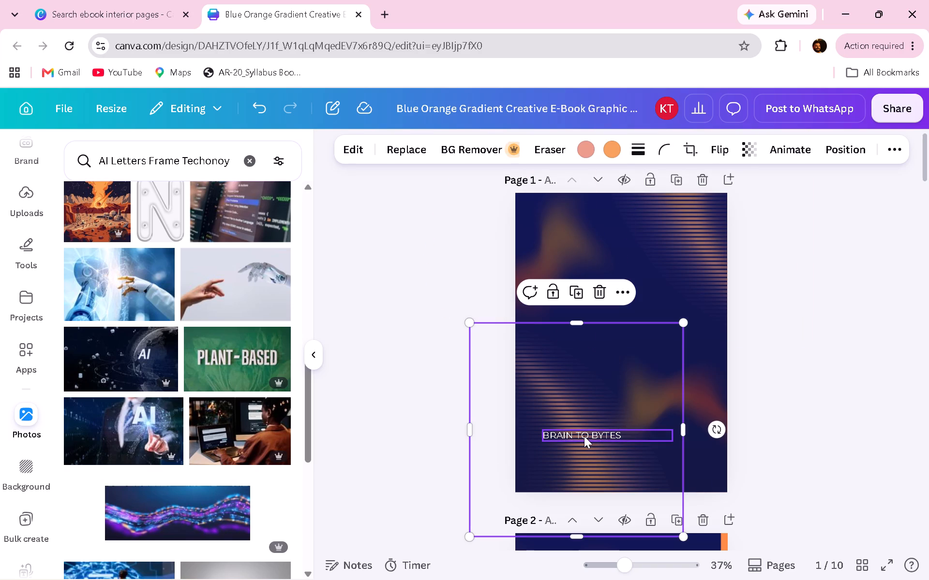
left_click(584, 436)
key("Delete")
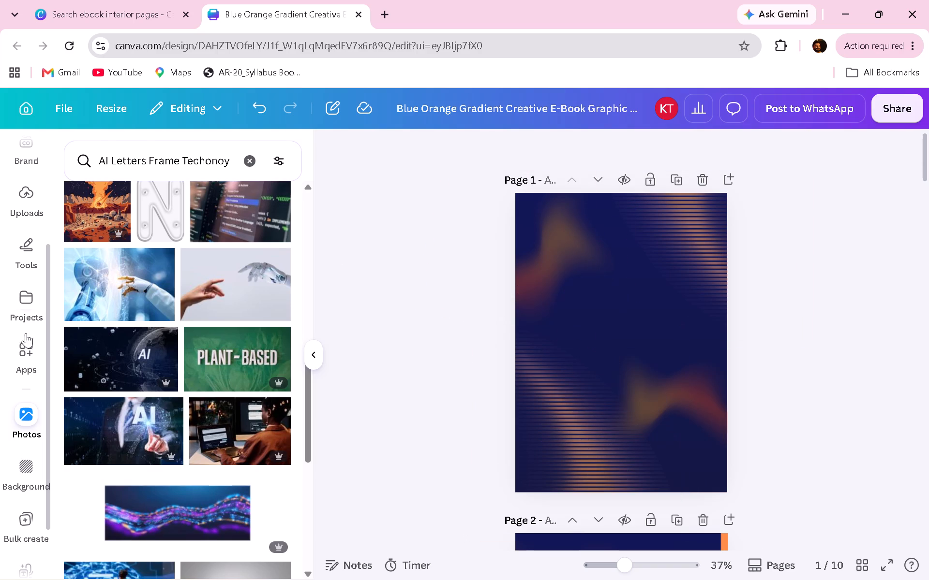
Upload the AI Engineer in 90 Days cover image from the Downloads folder to the Canva uploads.
scroll(18, 316, "up", 7)
scroll(0, 279, "down", 2)
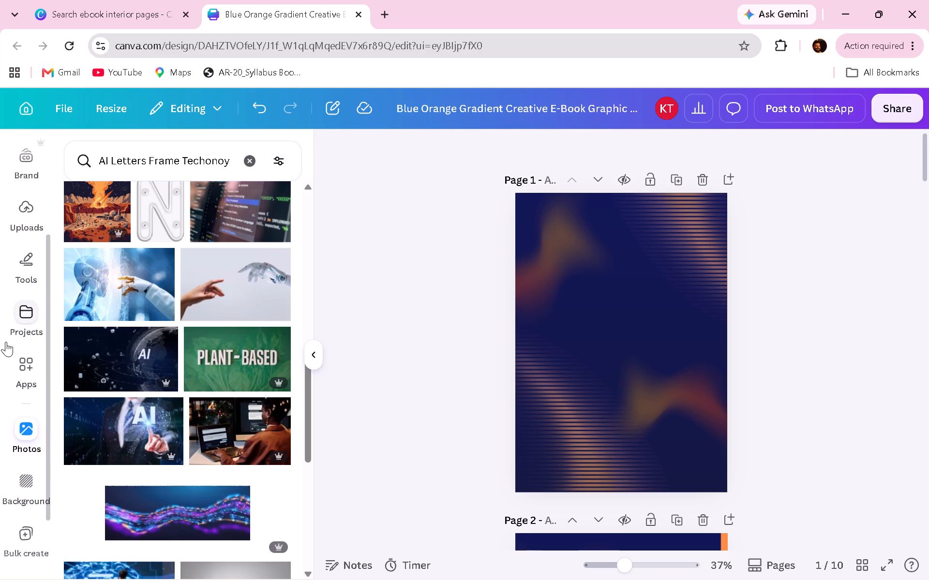
scroll(6, 342, "up", 2)
scroll(25, 279, "up", 3)
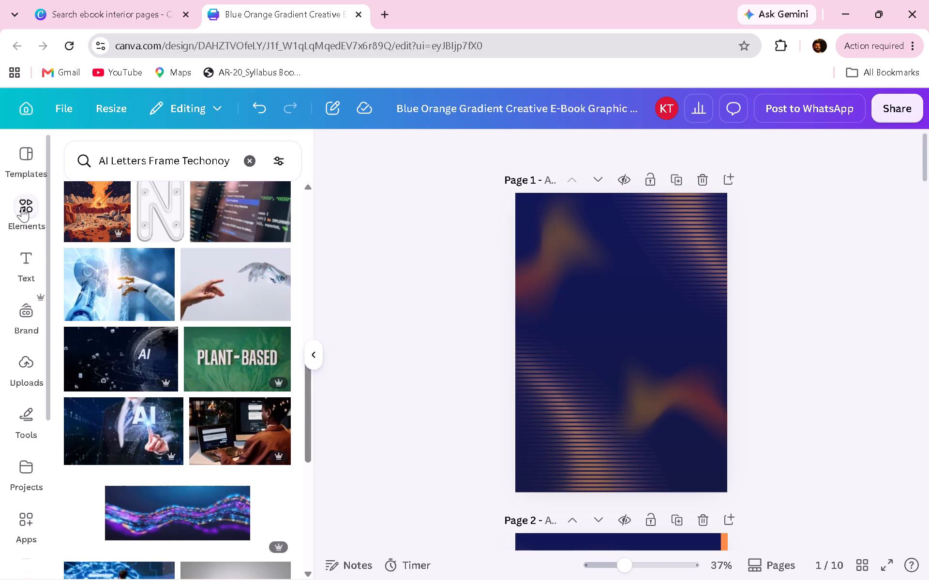
scroll(19, 341, "down", 1)
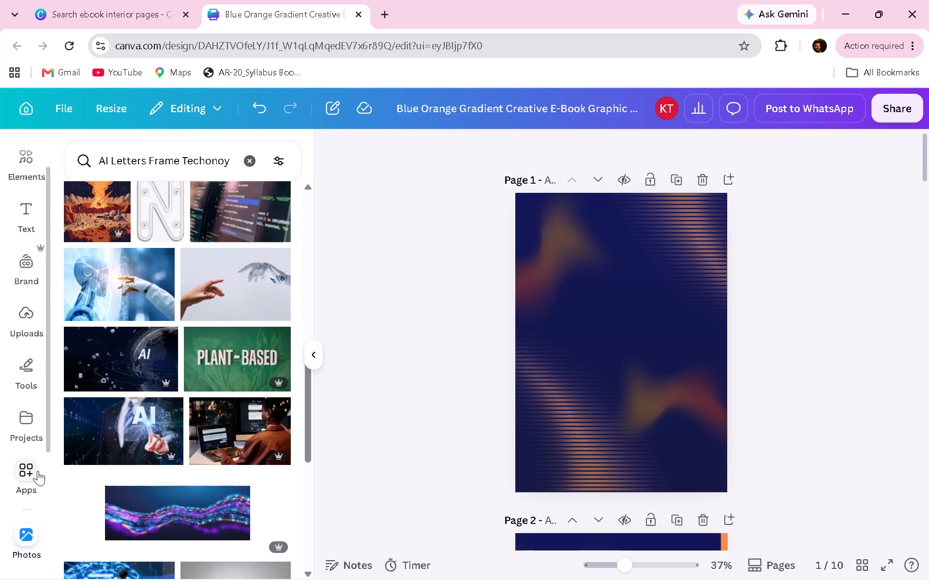
scroll(38, 471, "down", 1)
left_click(30, 425)
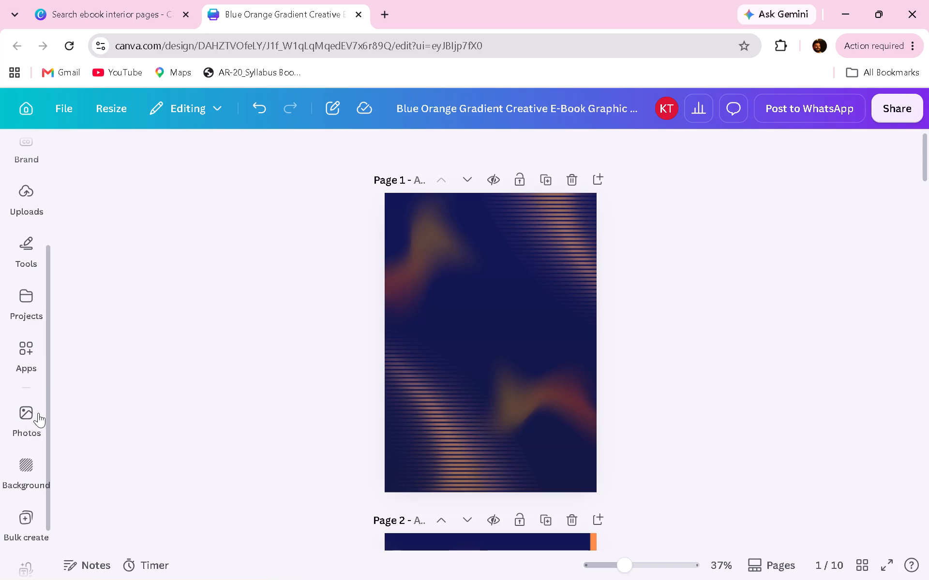
scroll(38, 413, "up", 3)
left_click(30, 336)
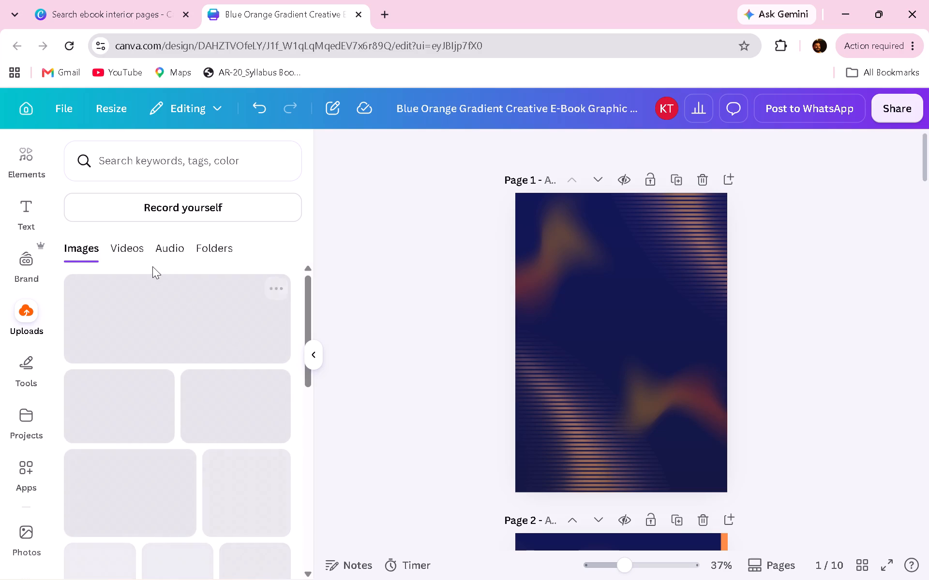
left_click(179, 212)
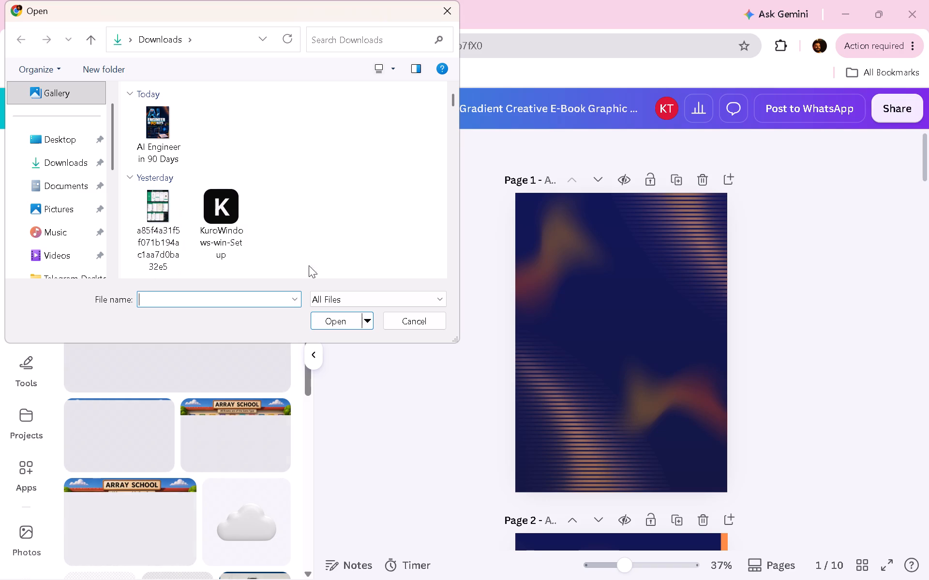
left_click(155, 130)
left_click(318, 317)
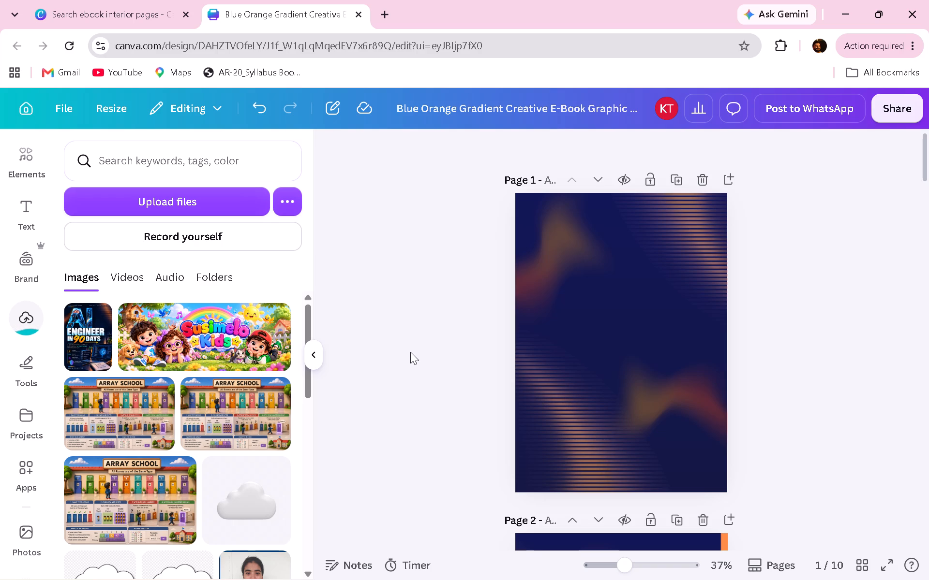
Place the uploaded AI Engineer in 90 Days cover image on page 1 and enlarge it to the page's bottom-right corner.
left_click(85, 344)
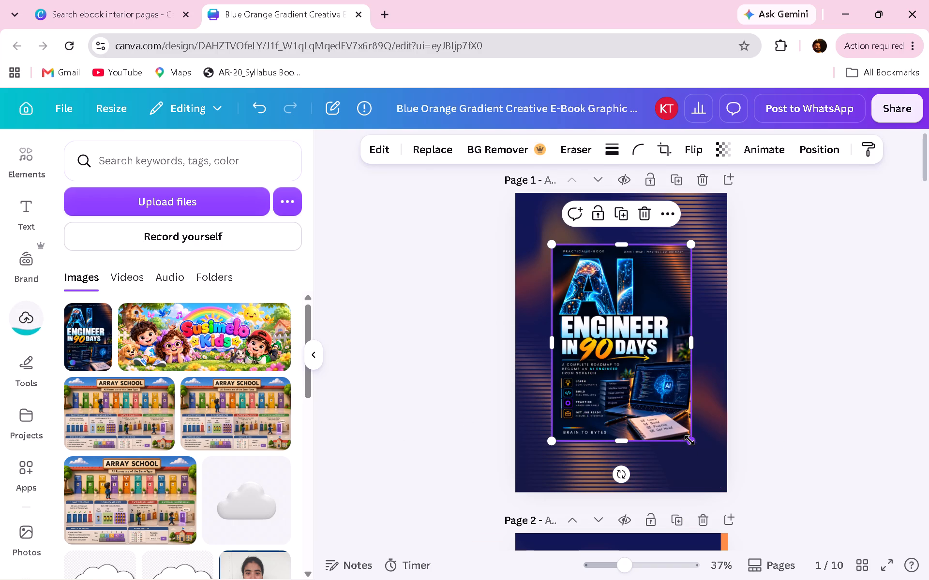
left_click_drag(689, 440, 721, 493)
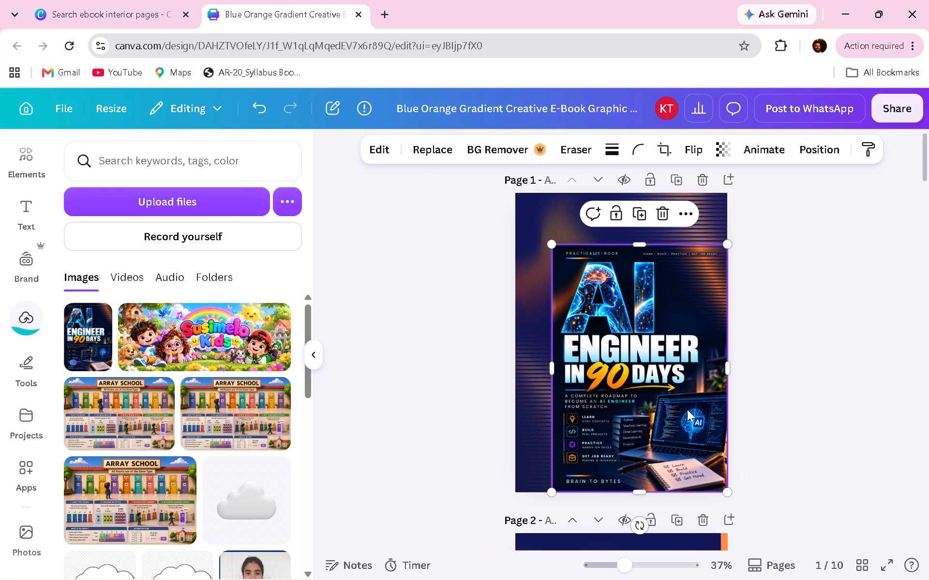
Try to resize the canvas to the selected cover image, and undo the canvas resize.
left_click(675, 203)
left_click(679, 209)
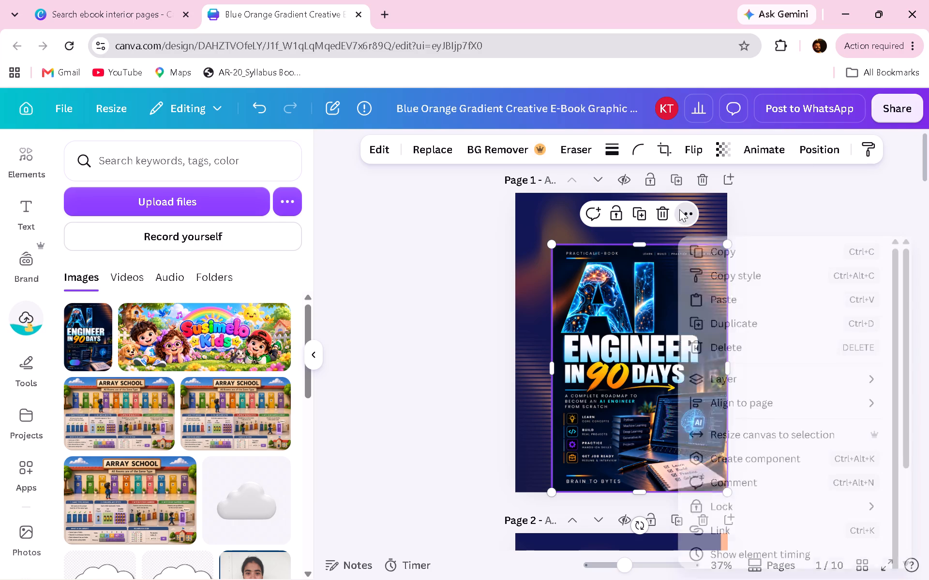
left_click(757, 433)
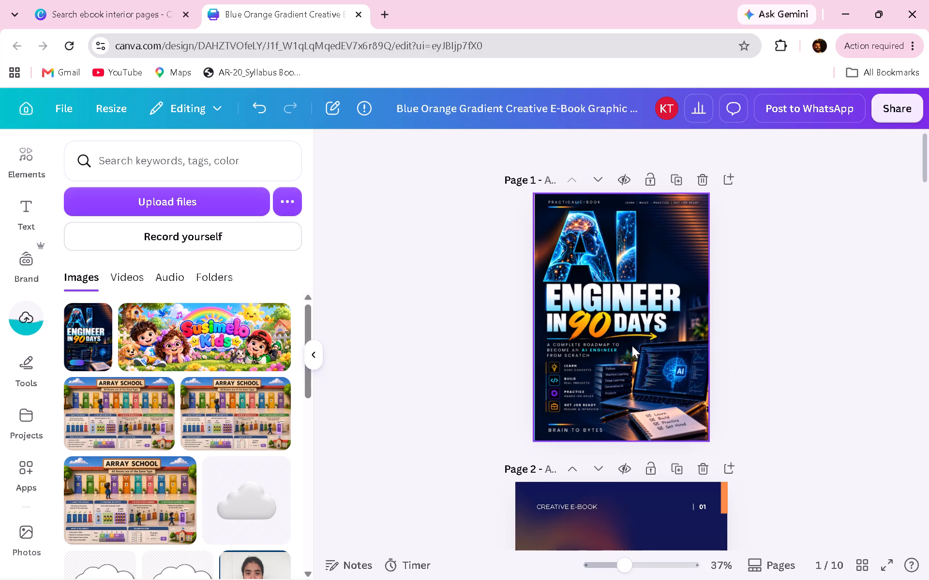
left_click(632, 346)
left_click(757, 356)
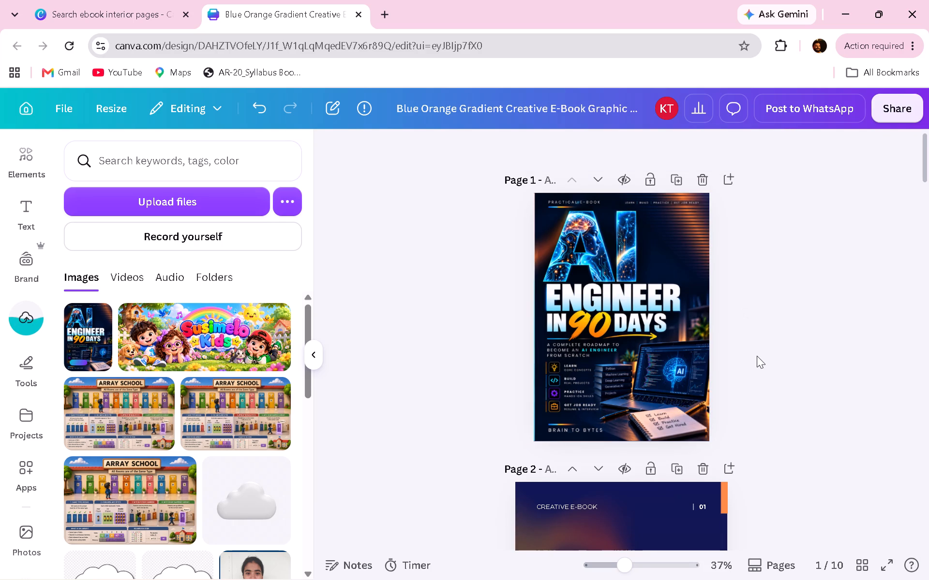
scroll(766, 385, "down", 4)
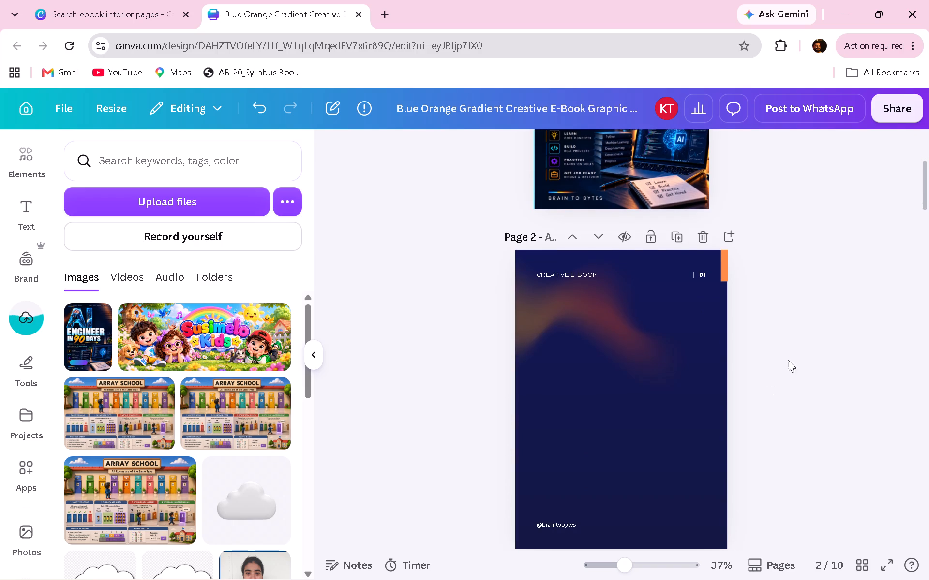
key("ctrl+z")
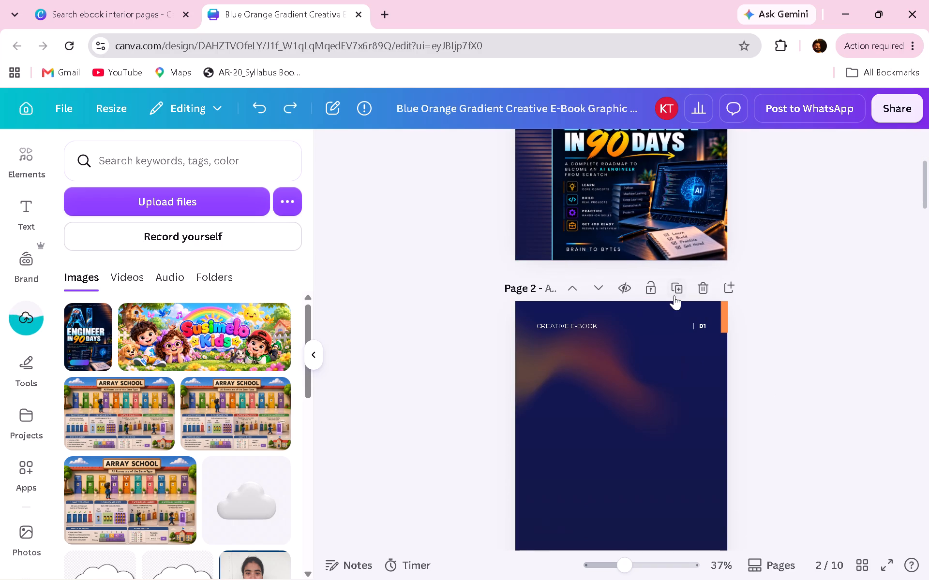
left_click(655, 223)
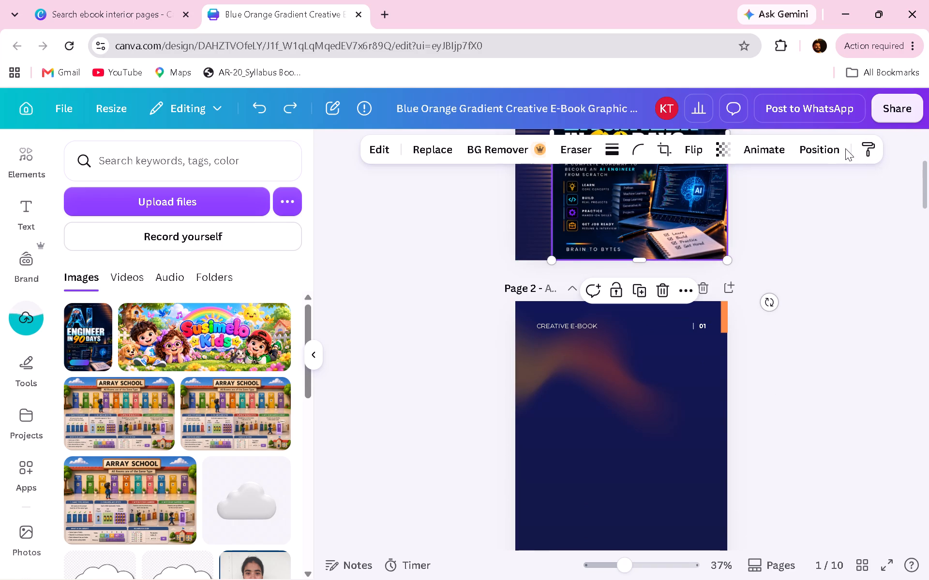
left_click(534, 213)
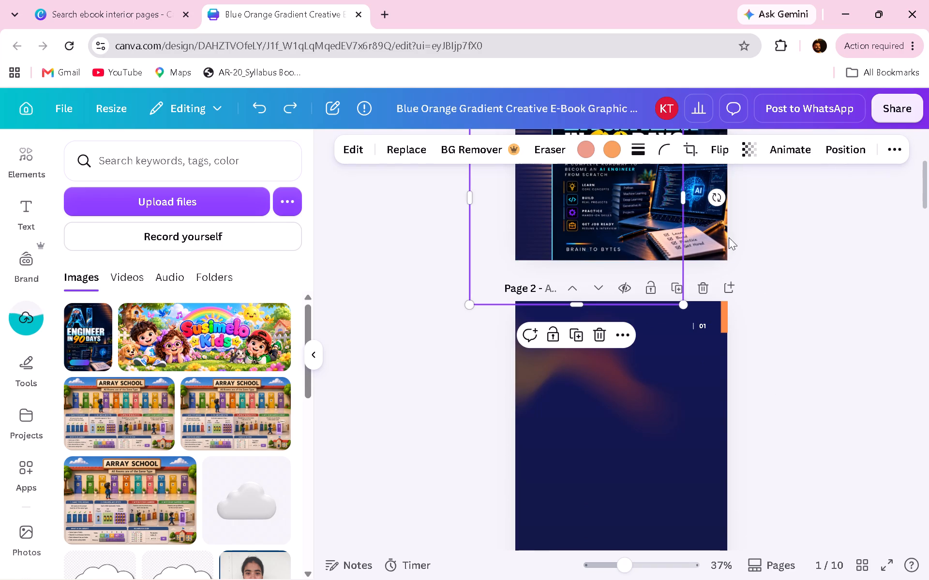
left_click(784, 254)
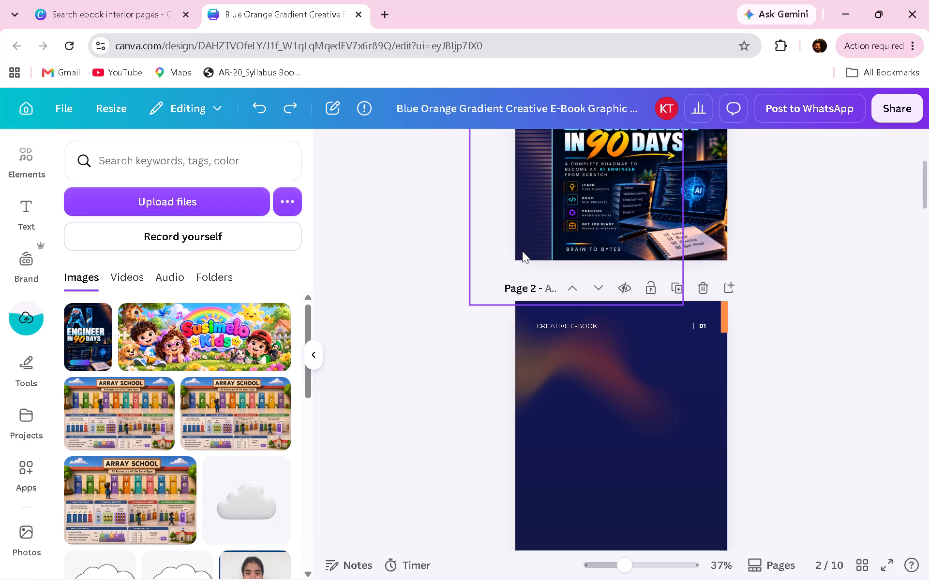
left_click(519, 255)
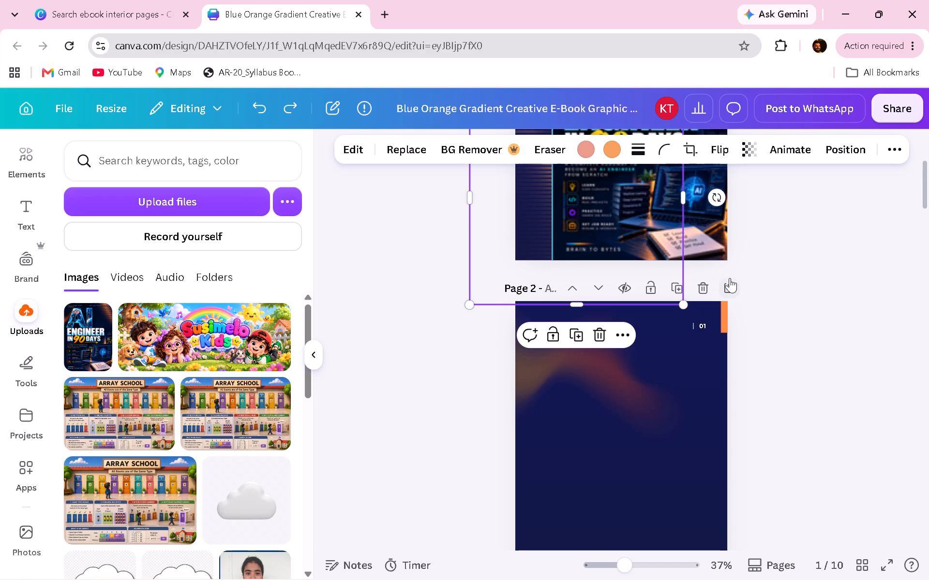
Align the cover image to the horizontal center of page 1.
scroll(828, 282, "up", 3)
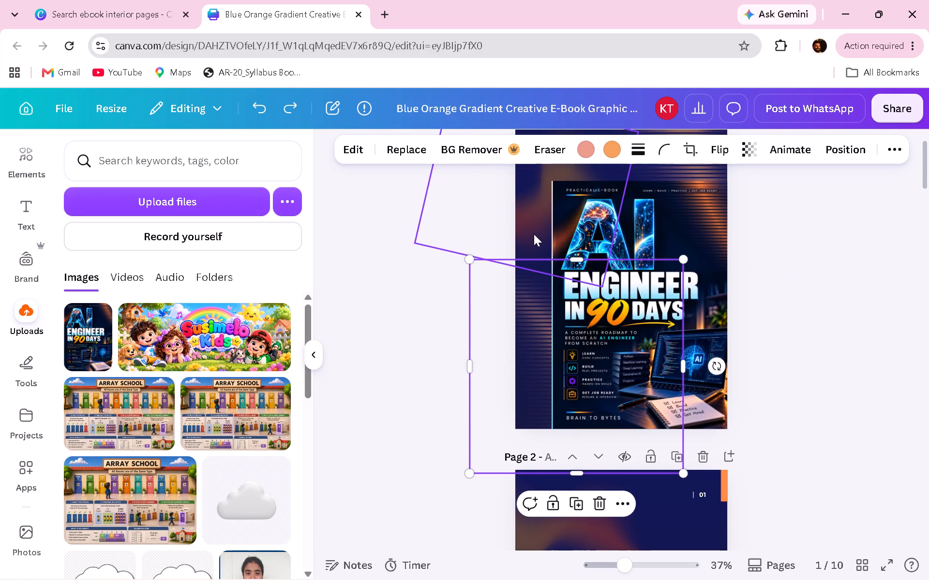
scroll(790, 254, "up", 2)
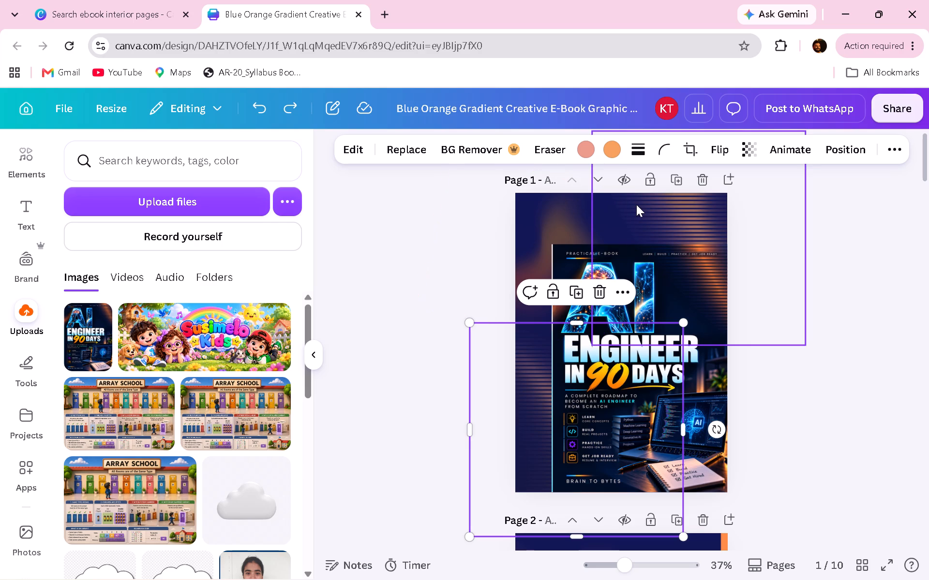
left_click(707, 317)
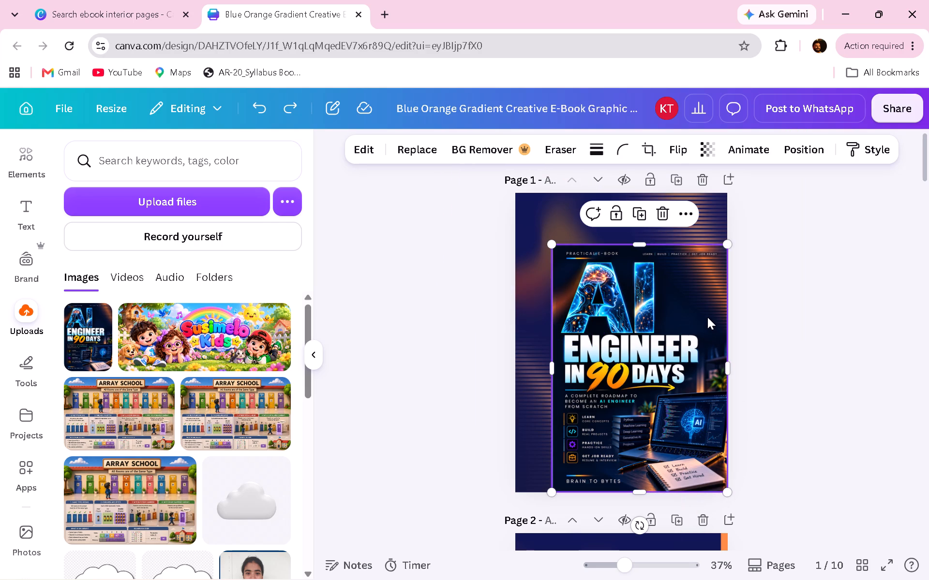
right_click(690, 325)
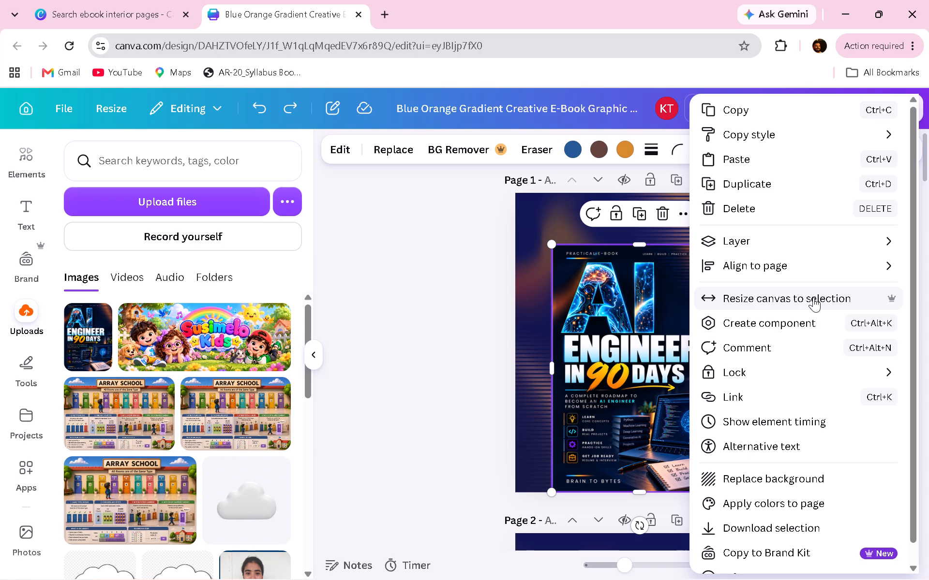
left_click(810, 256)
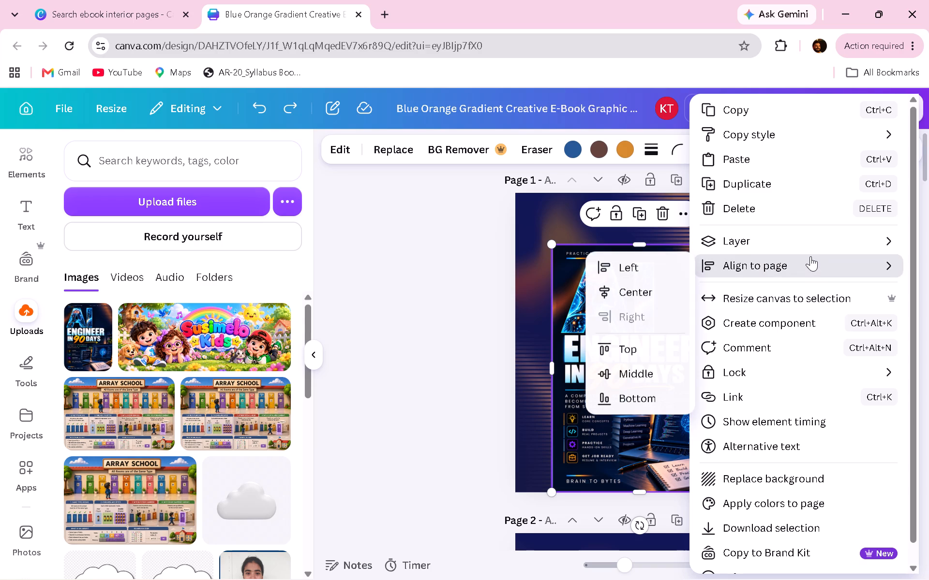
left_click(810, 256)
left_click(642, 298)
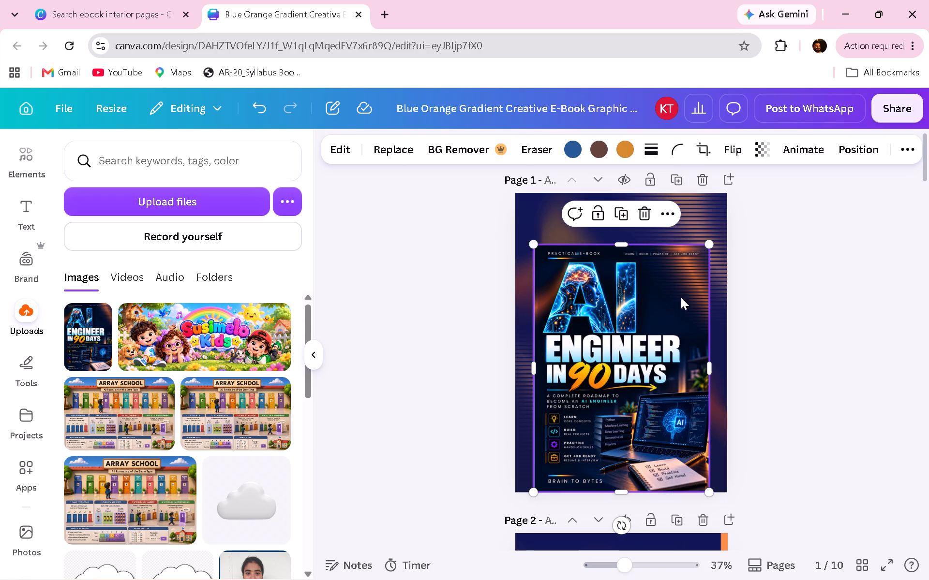
Enlarge and reposition the cover image to fill page 1 edge to edge, about 21 wide by 29.7 high.
left_click_drag(706, 245, 723, 185)
left_click_drag(536, 196, 509, 201)
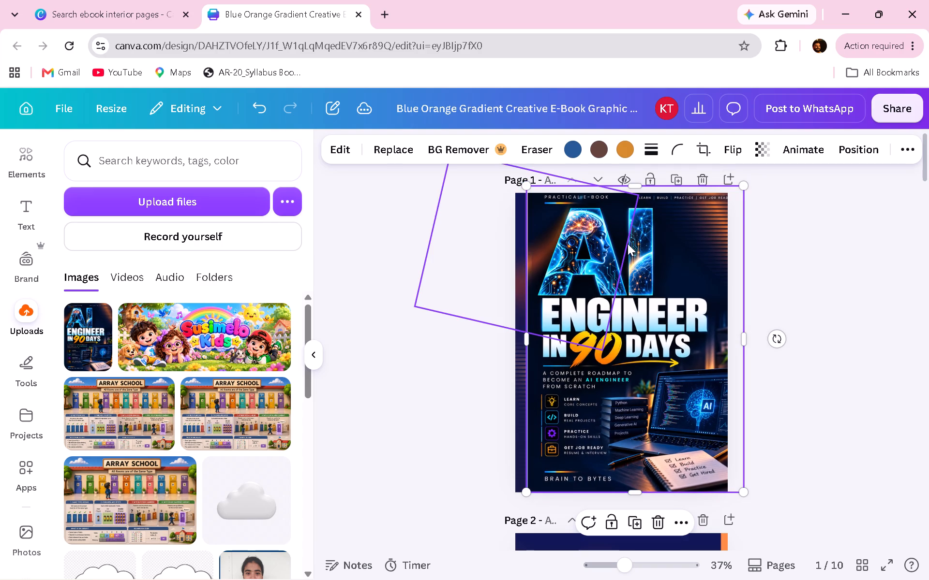
left_click_drag(628, 244, 615, 250)
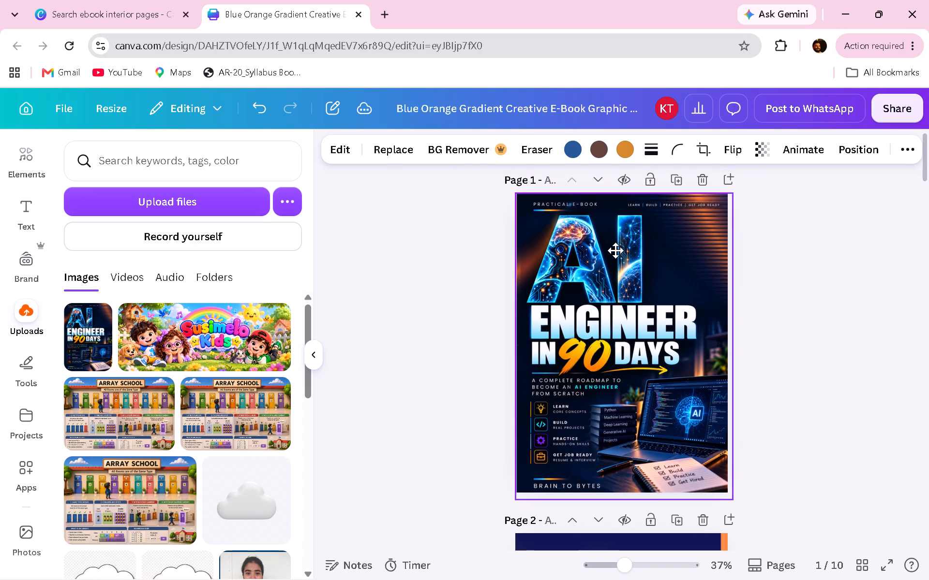
left_click_drag(615, 250, 616, 248)
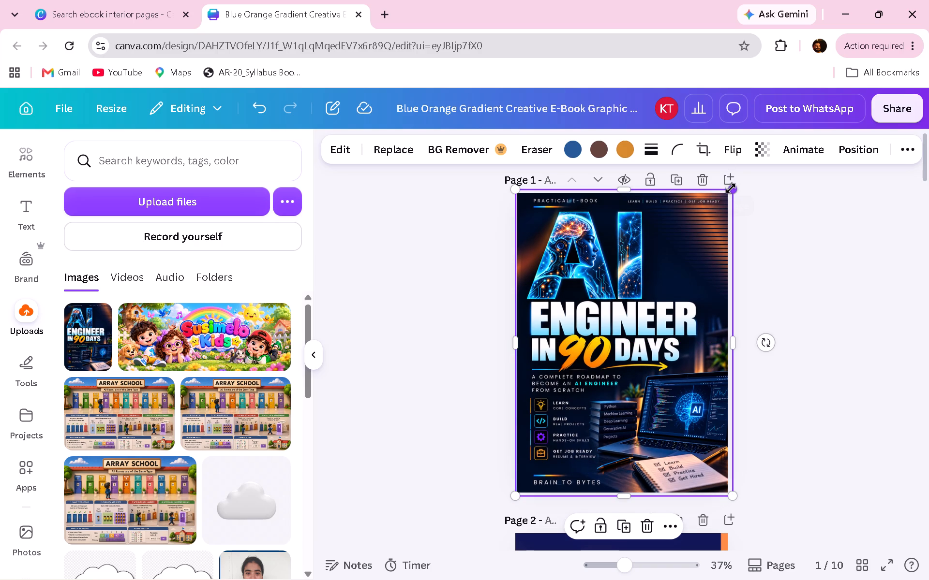
left_click_drag(731, 188, 728, 193)
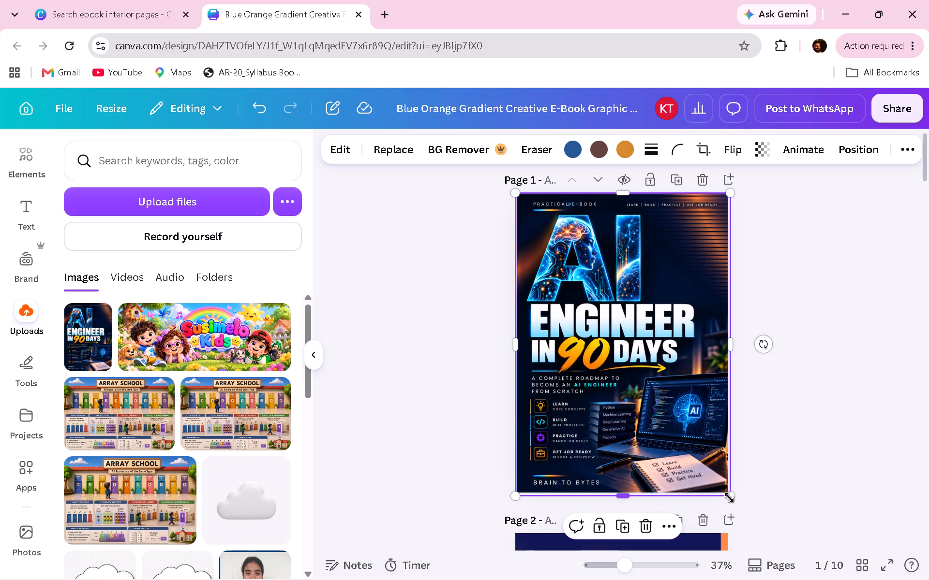
left_click_drag(730, 497, 726, 489)
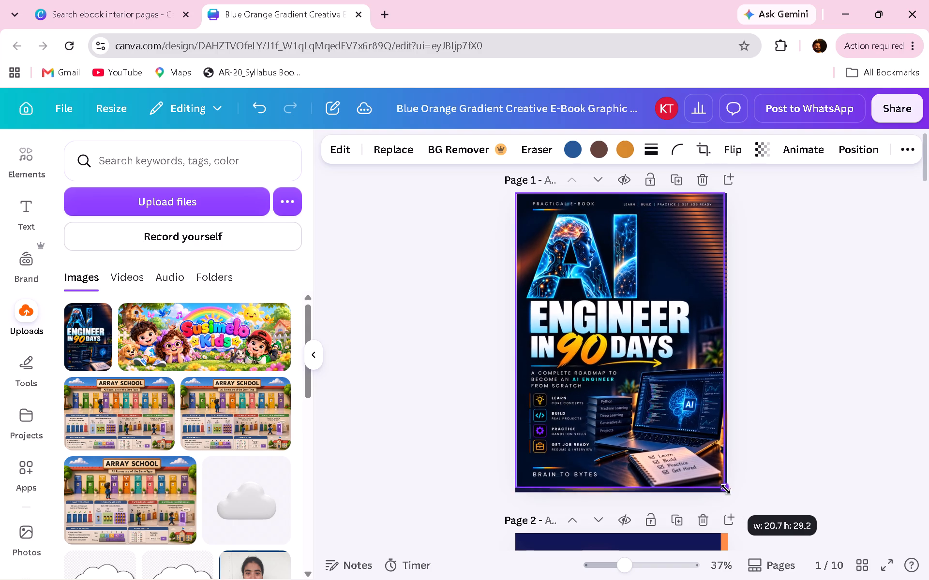
left_click_drag(726, 489, 728, 492)
left_click(900, 263)
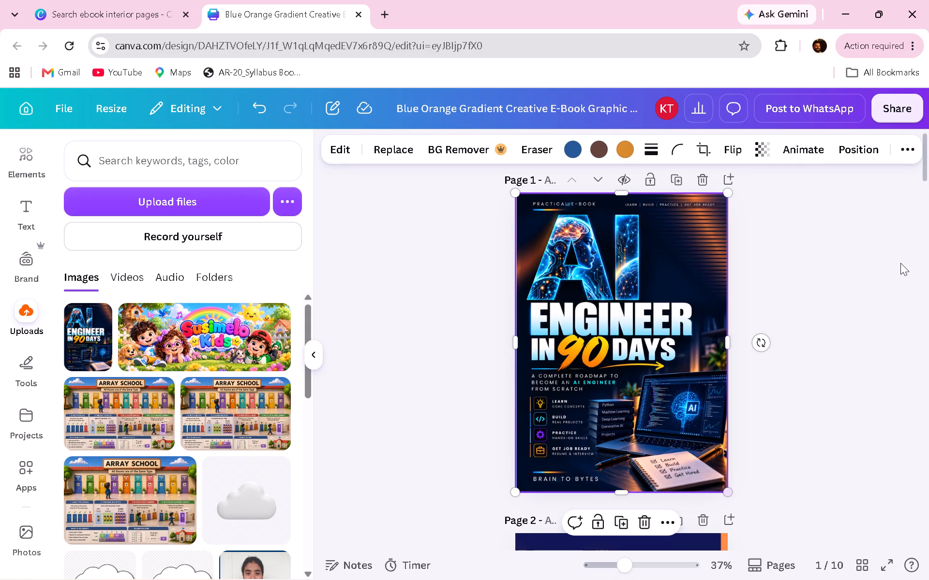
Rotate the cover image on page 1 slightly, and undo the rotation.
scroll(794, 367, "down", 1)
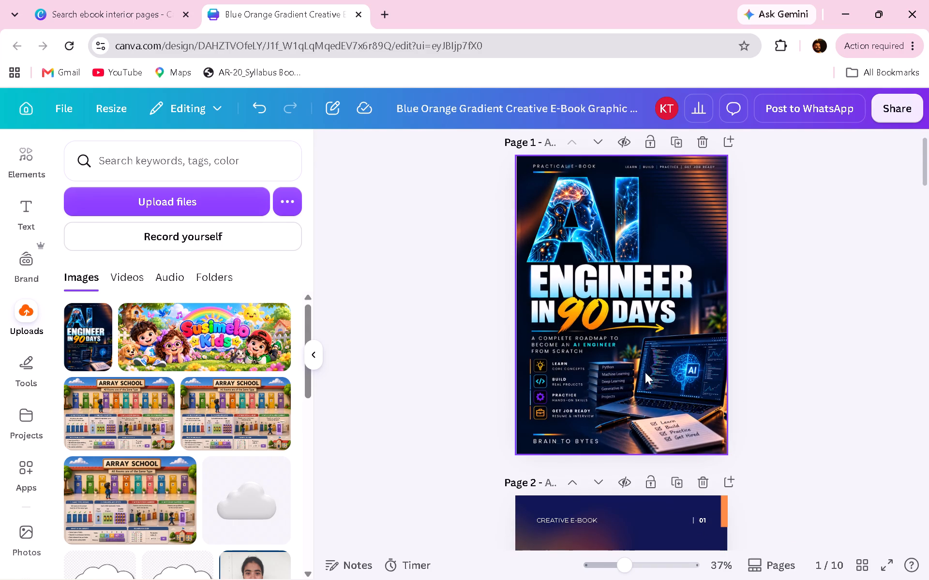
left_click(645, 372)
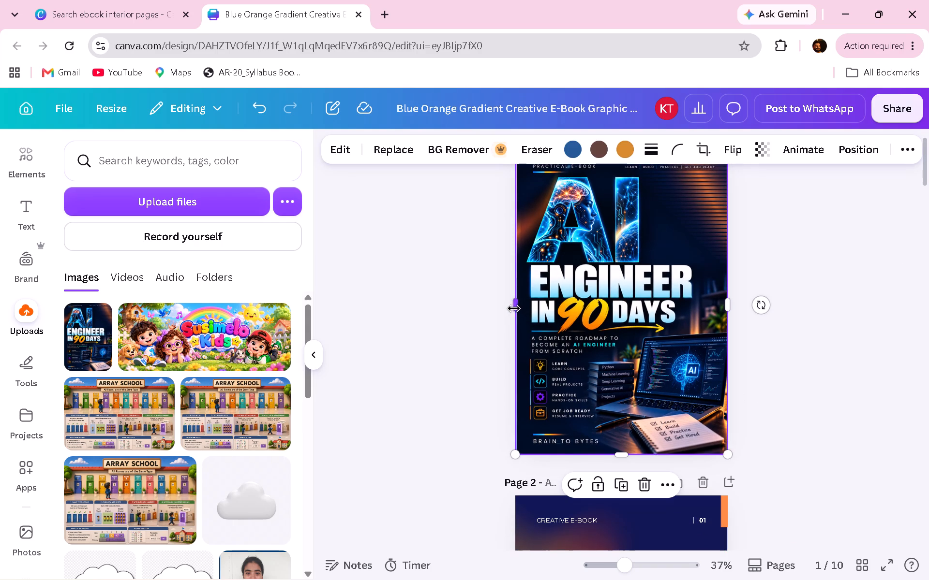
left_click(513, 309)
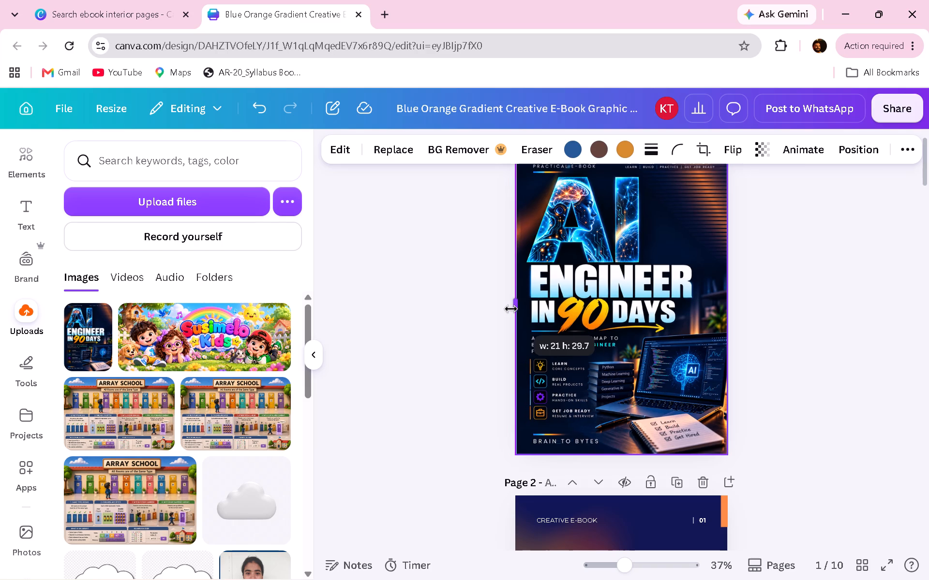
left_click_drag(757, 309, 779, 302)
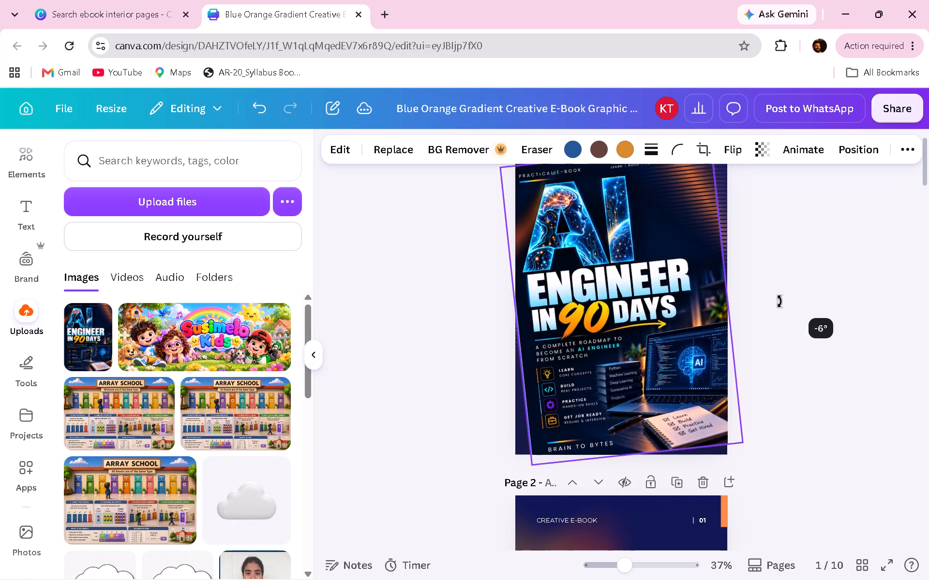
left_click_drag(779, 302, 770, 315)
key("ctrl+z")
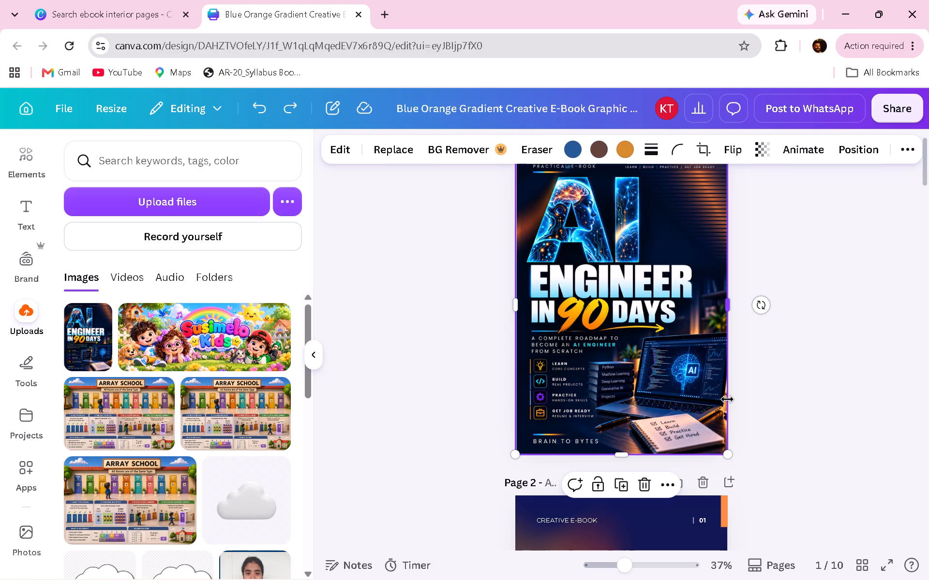
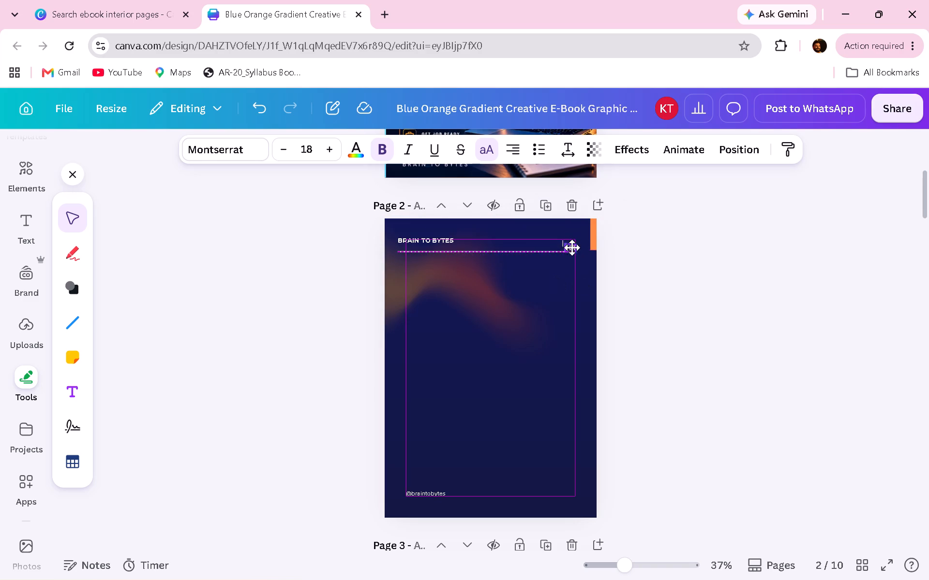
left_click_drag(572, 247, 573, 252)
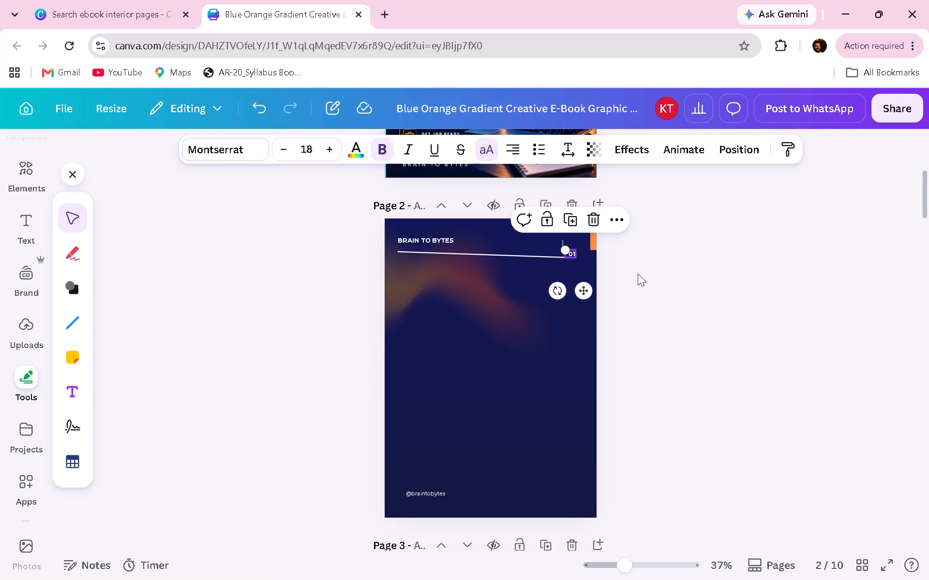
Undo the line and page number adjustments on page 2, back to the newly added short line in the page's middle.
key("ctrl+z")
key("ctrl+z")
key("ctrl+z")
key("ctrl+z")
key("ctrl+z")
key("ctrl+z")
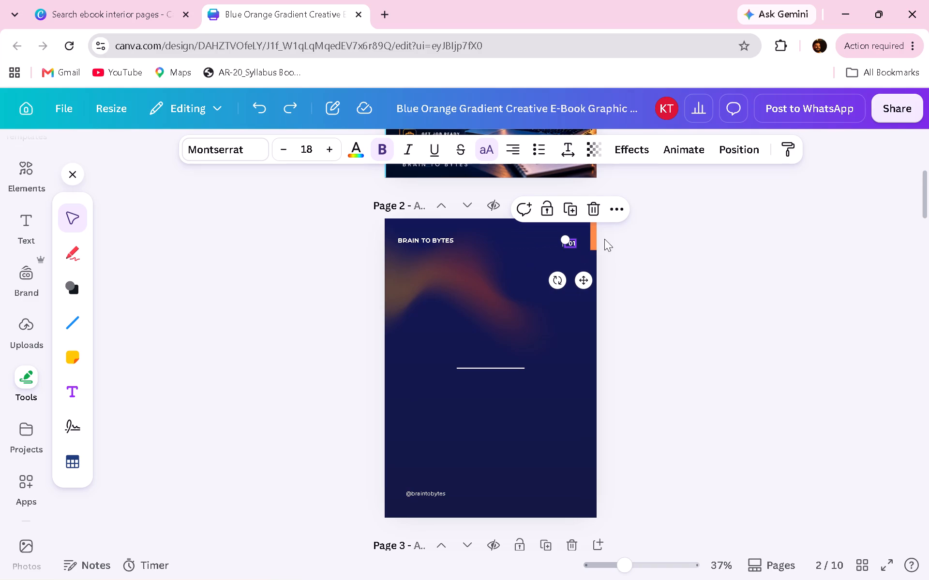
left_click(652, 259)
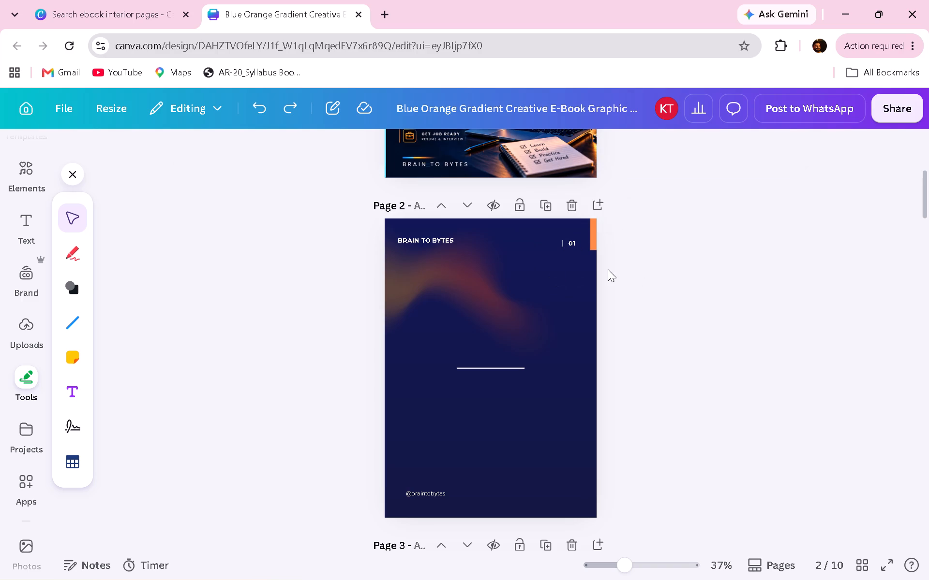
Place the short line beneath the BRAIN TO BYTES header and extend it horizontally just past the page number, to a length of about 18.
left_click_drag(481, 368, 445, 259)
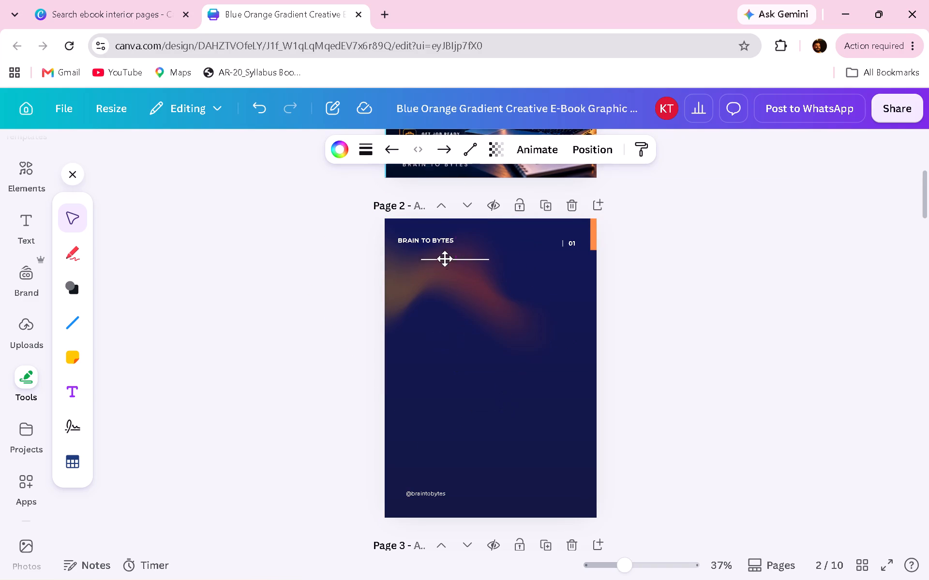
left_click_drag(445, 259, 424, 256)
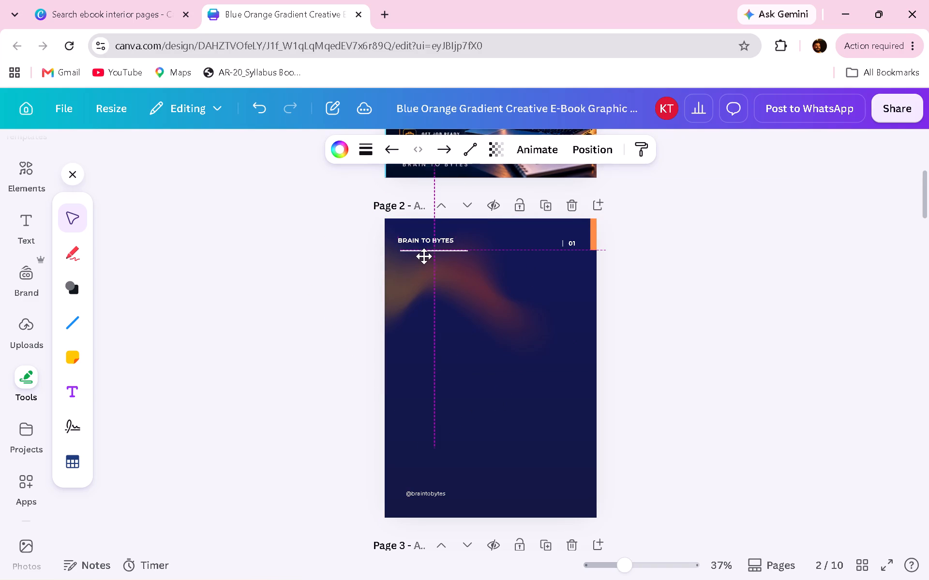
left_click_drag(424, 256, 422, 256)
left_click_drag(463, 248, 504, 251)
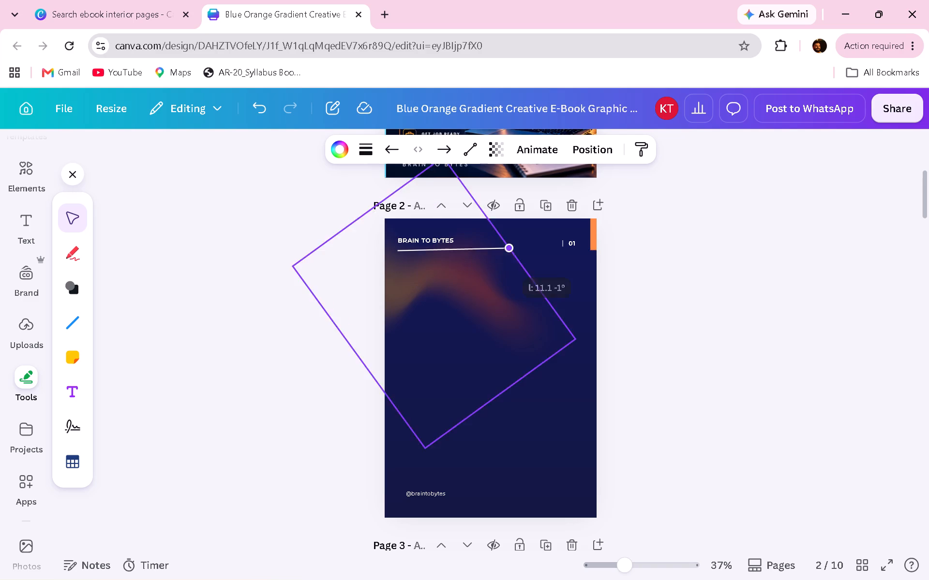
left_click_drag(504, 251, 578, 253)
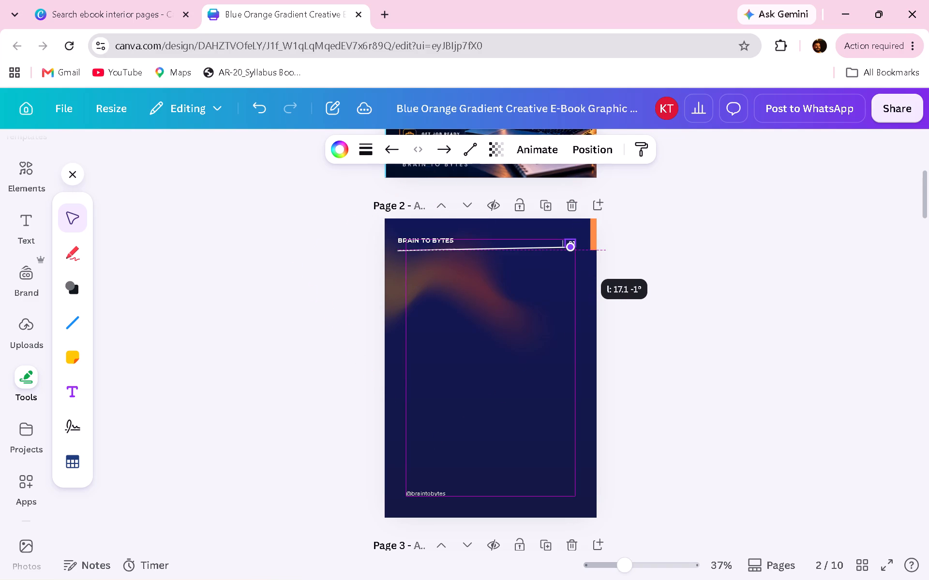
left_click_drag(578, 253, 579, 255)
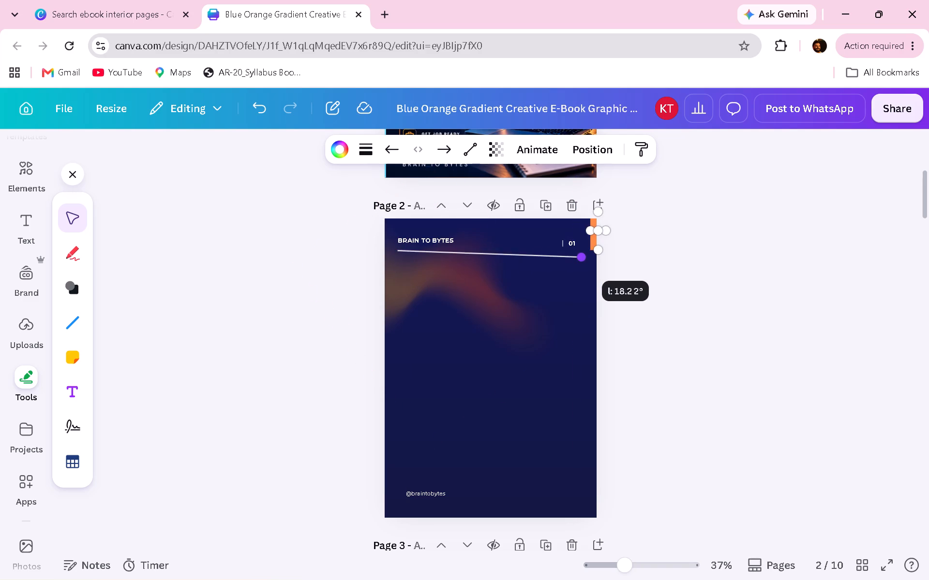
left_click_drag(579, 255, 580, 252)
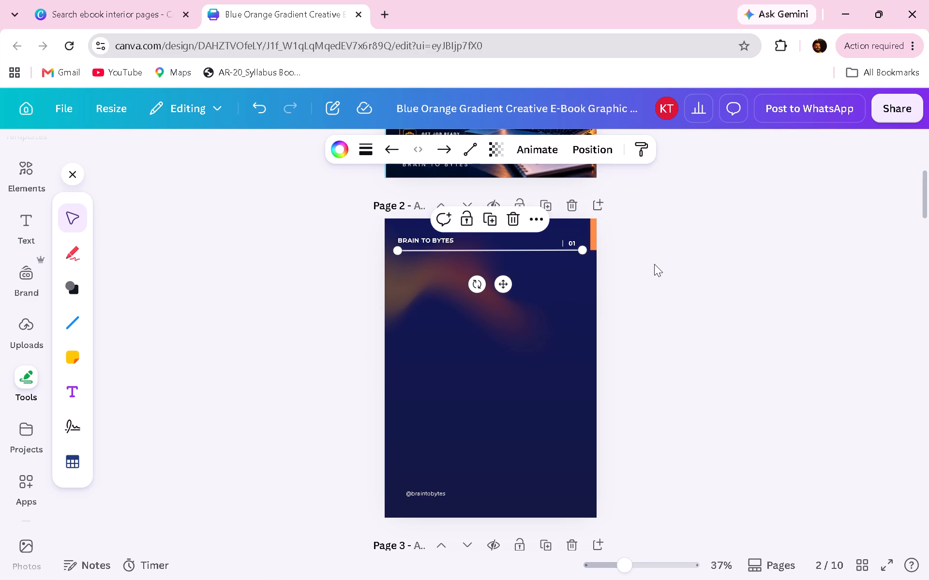
left_click(654, 264)
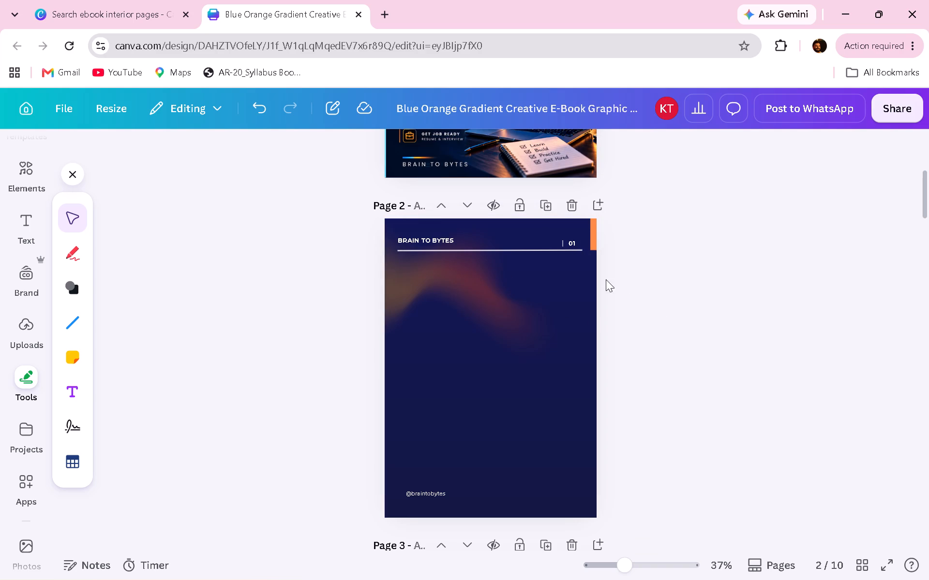
Shorten the header line on page 2 so its far end meets the page number 01, at a length of about 17.1.
left_click(579, 251)
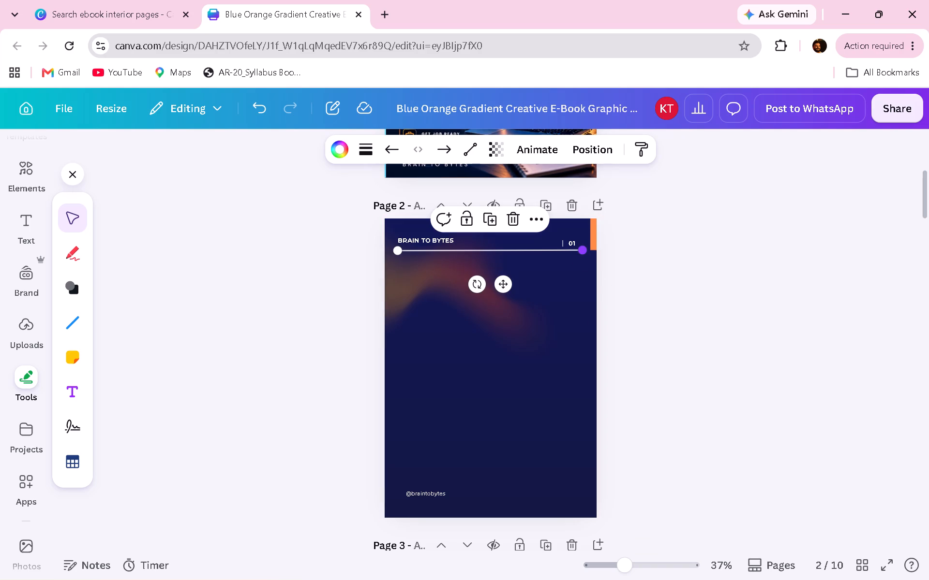
left_click_drag(584, 250, 580, 255)
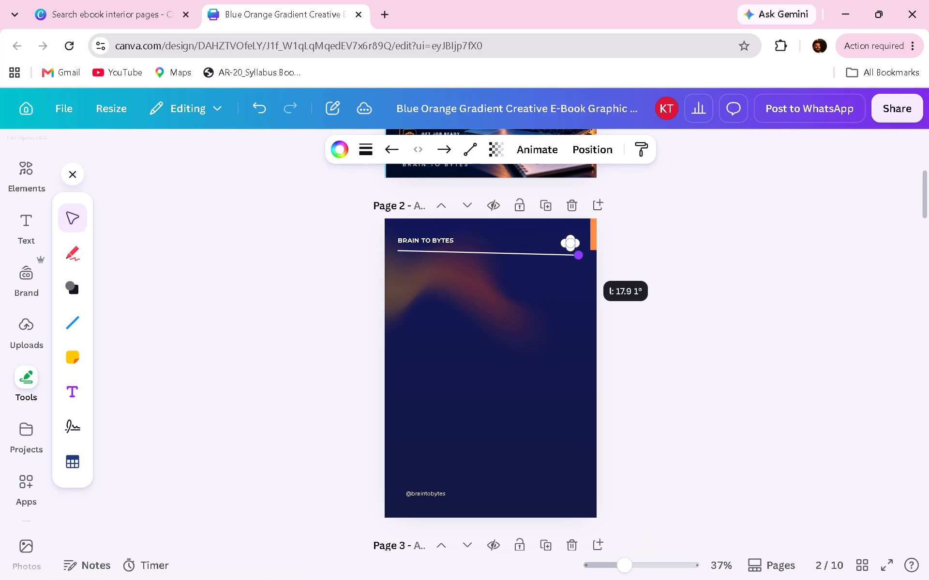
left_click_drag(580, 255, 581, 255)
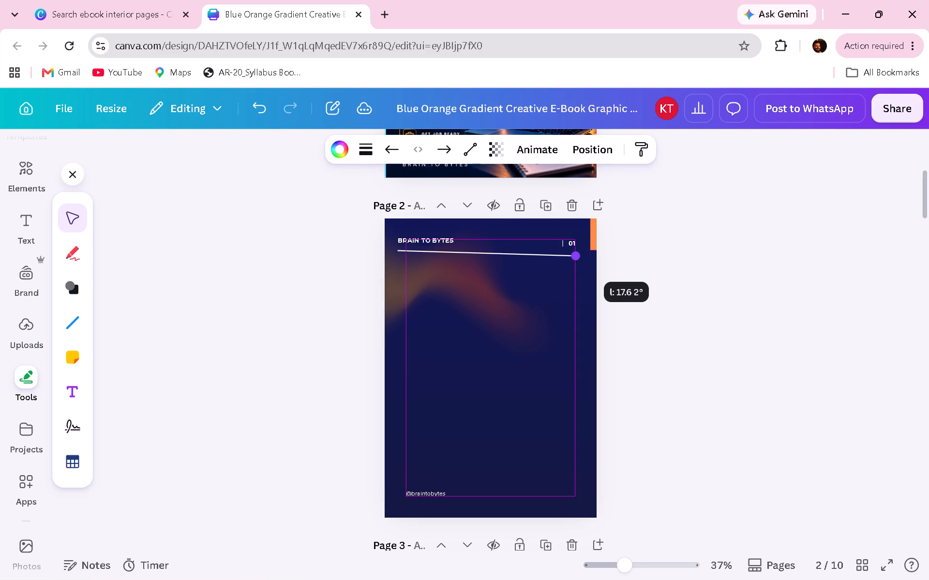
left_click_drag(581, 255, 580, 255)
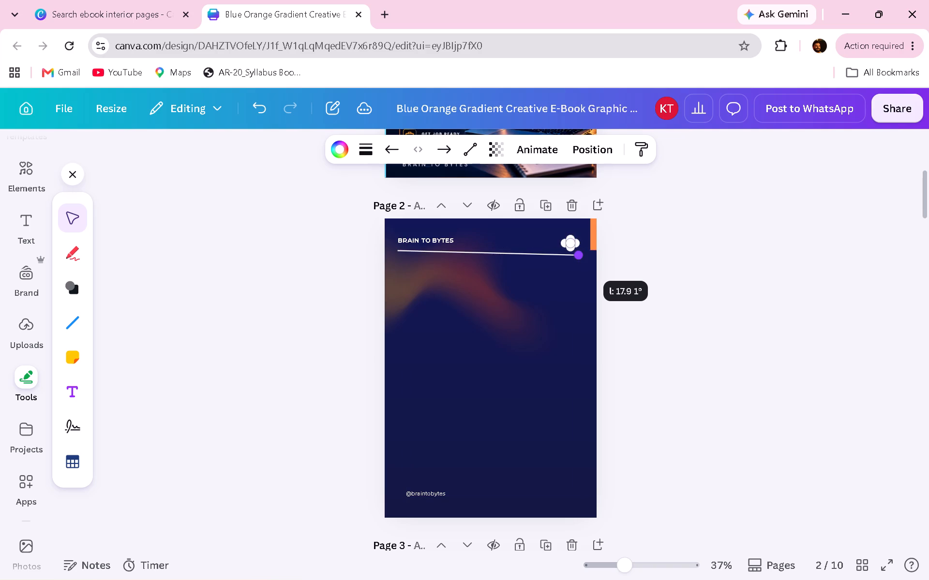
left_click_drag(580, 255, 579, 254)
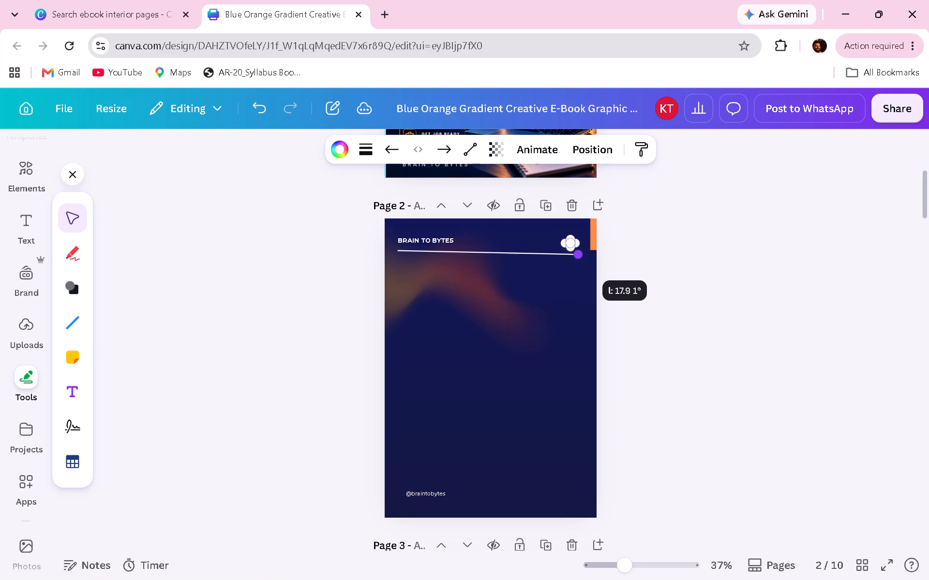
left_click_drag(579, 254, 578, 254)
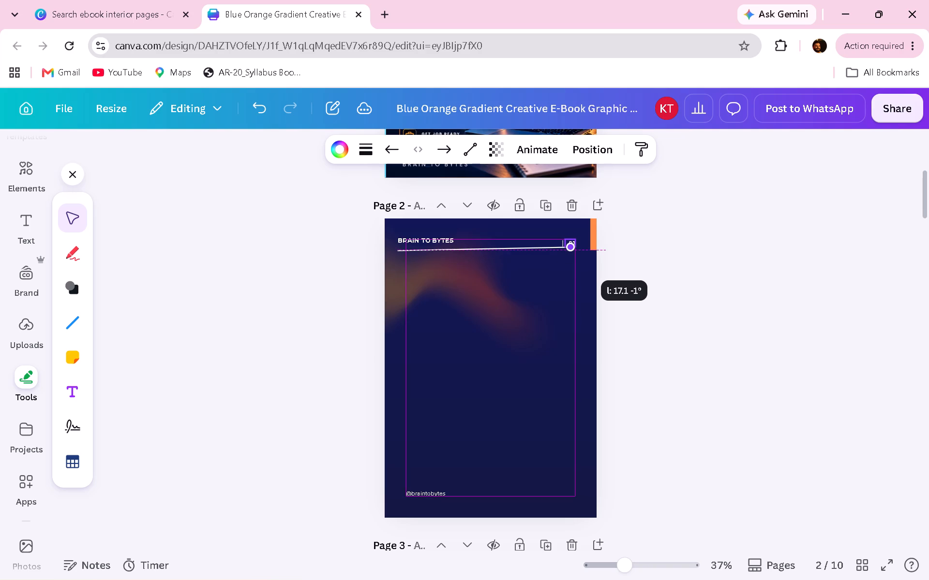
left_click_drag(578, 254, 577, 254)
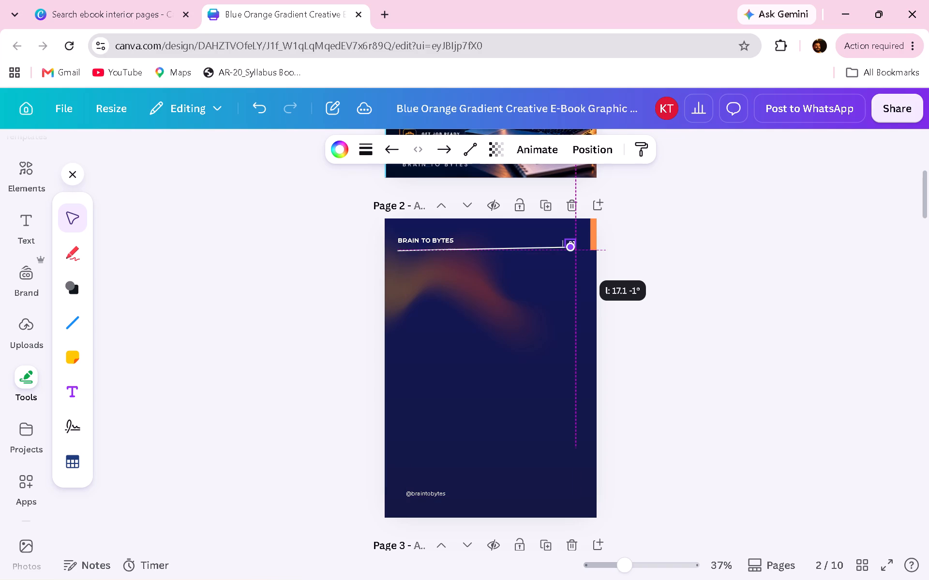
left_click_drag(577, 254, 577, 254)
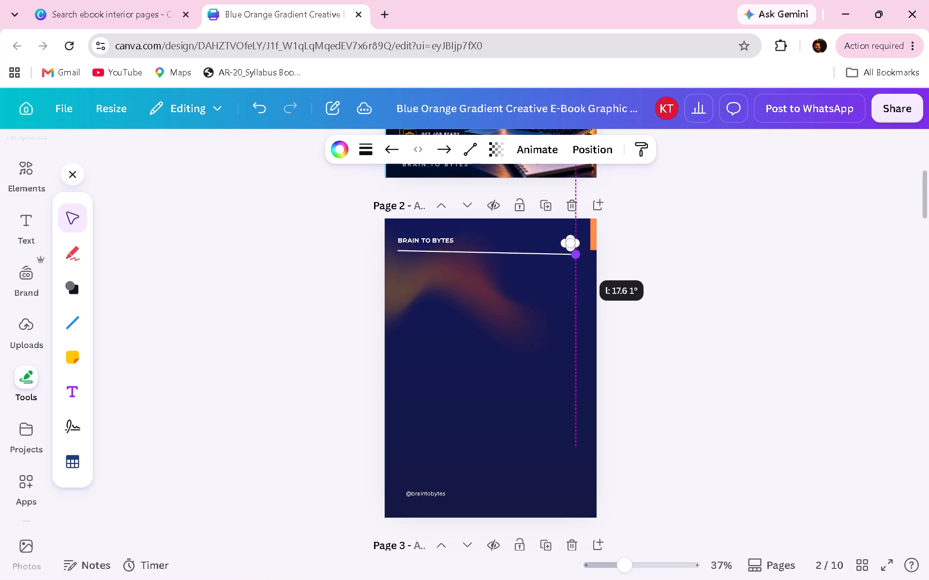
left_click_drag(577, 254, 578, 255)
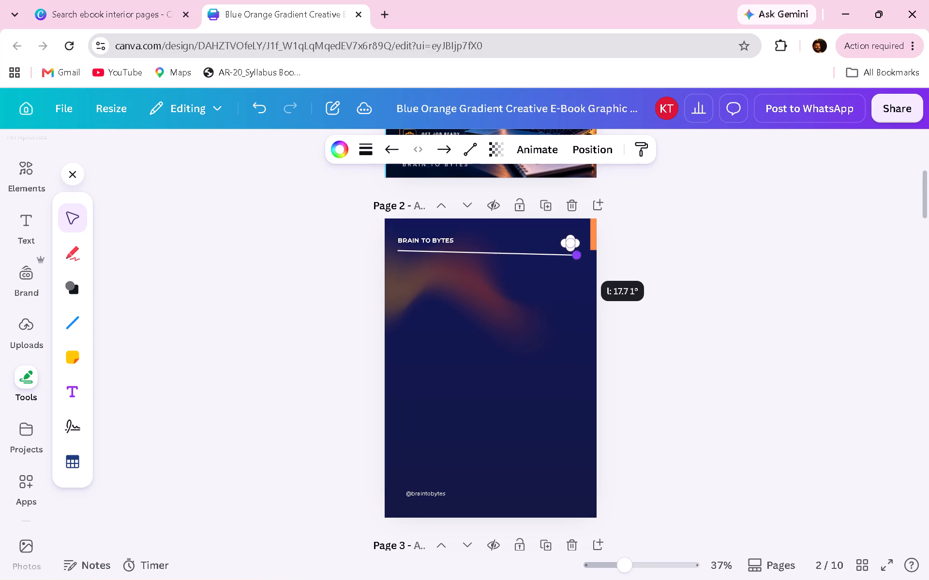
left_click_drag(578, 255, 578, 255)
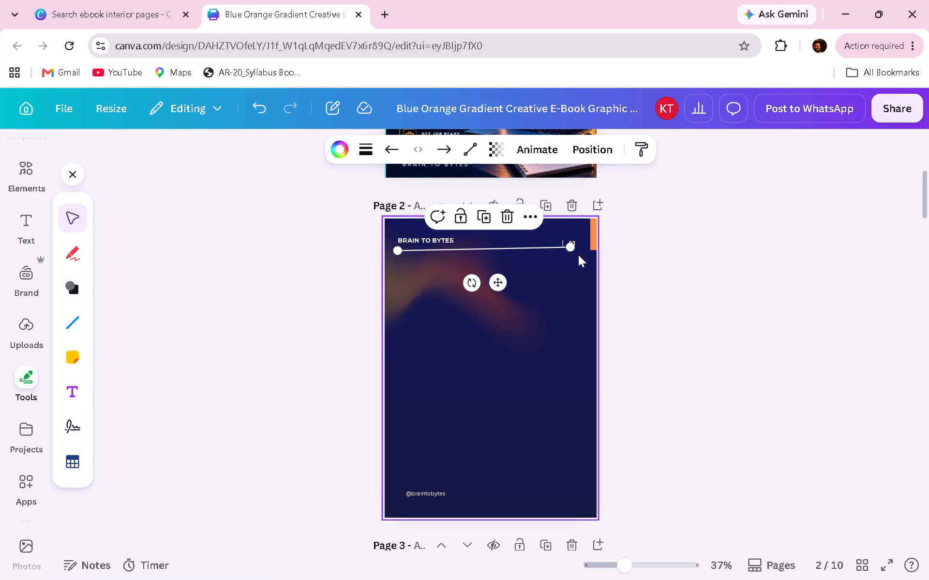
left_click(553, 246)
left_click(698, 263)
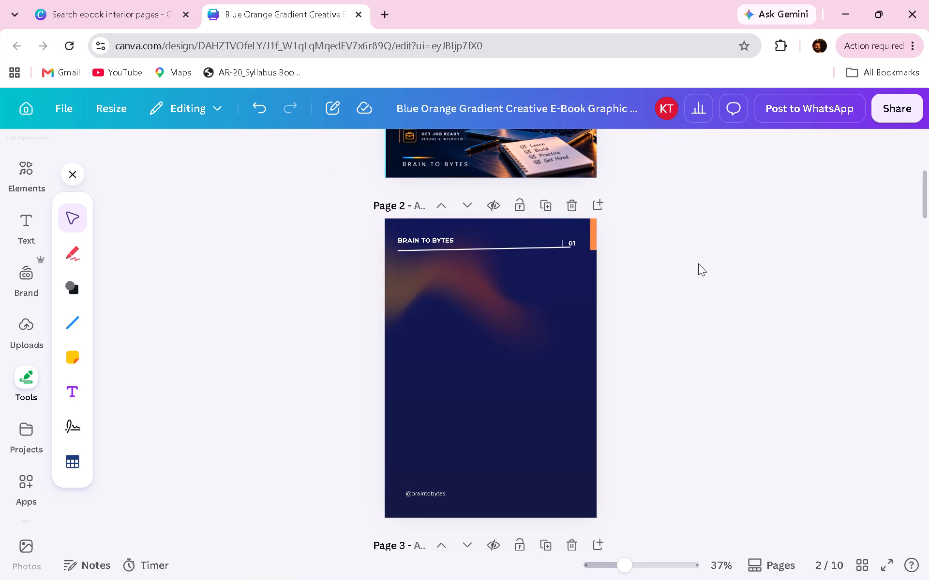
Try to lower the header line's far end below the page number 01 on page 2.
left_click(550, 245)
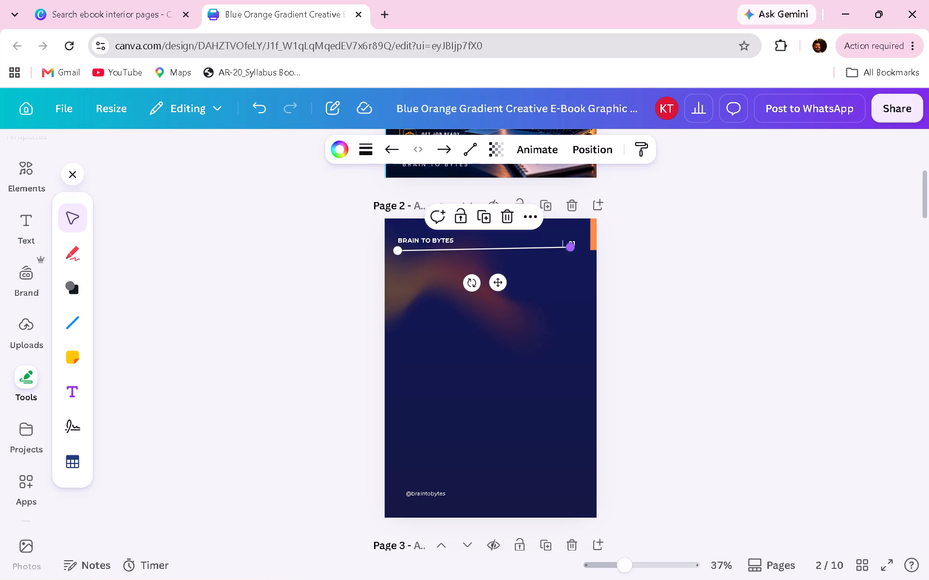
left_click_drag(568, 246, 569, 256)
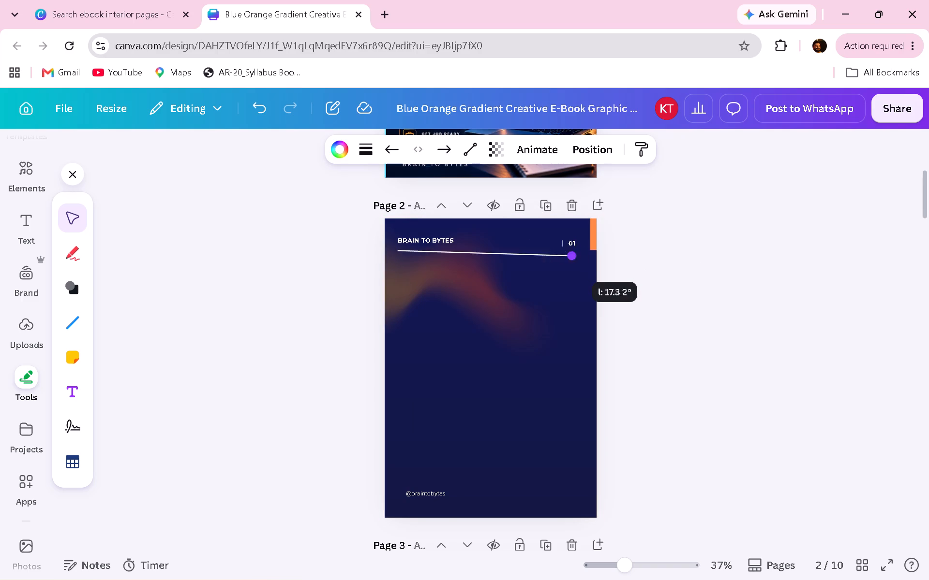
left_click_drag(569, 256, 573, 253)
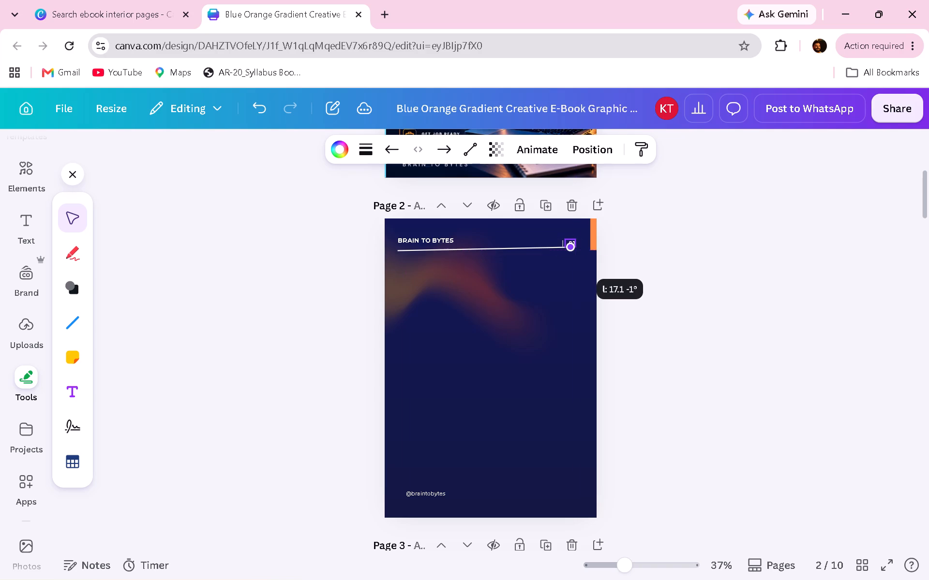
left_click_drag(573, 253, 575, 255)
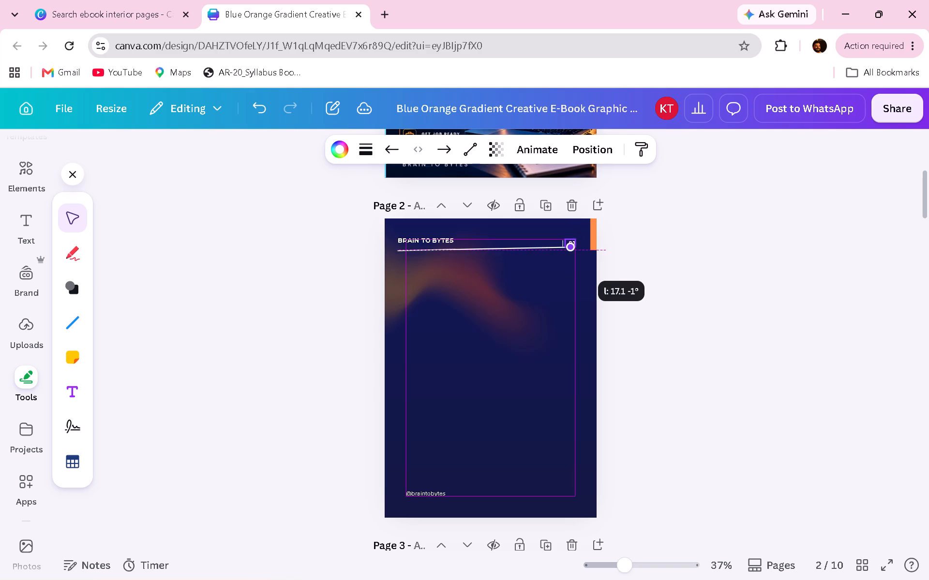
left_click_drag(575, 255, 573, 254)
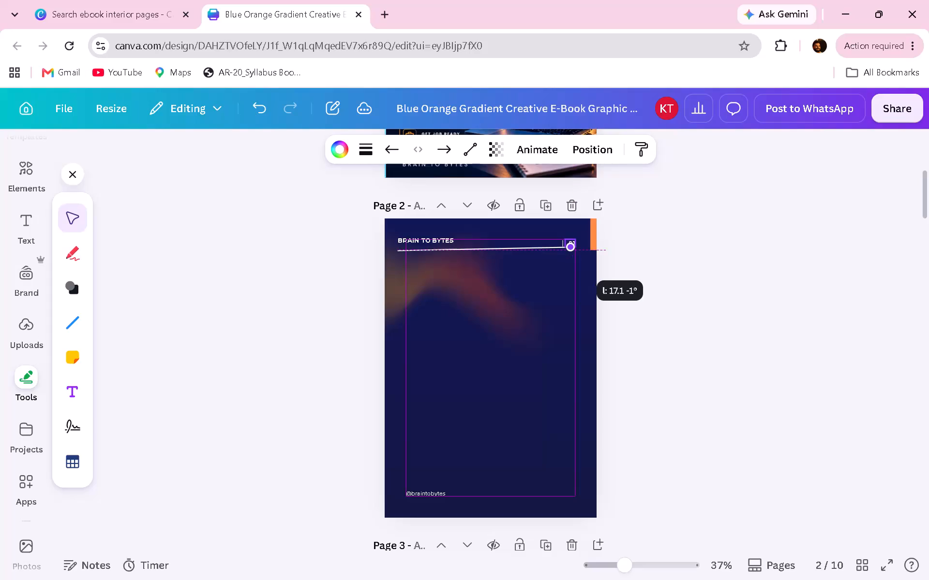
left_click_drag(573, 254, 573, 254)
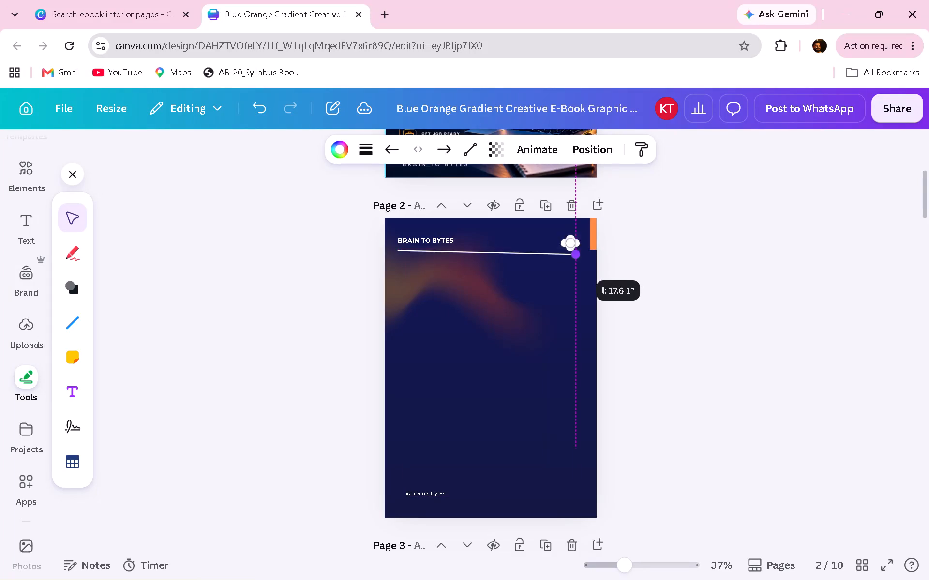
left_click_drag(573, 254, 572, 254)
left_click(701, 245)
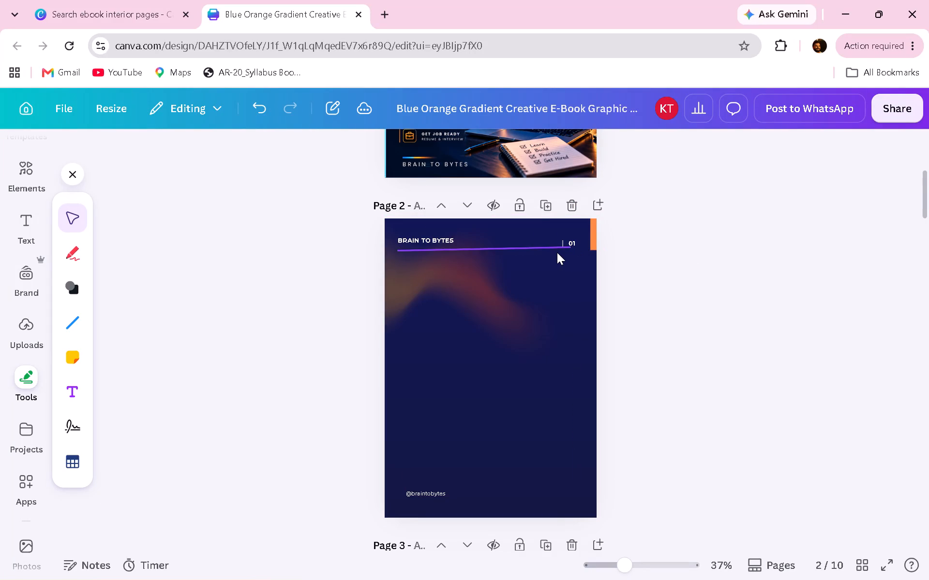
Nudge page 2's header line slightly right and down, then realign its starting end beneath BRAIN TO BYTES, making it about 17.3 long.
left_click(554, 251)
key("Right")
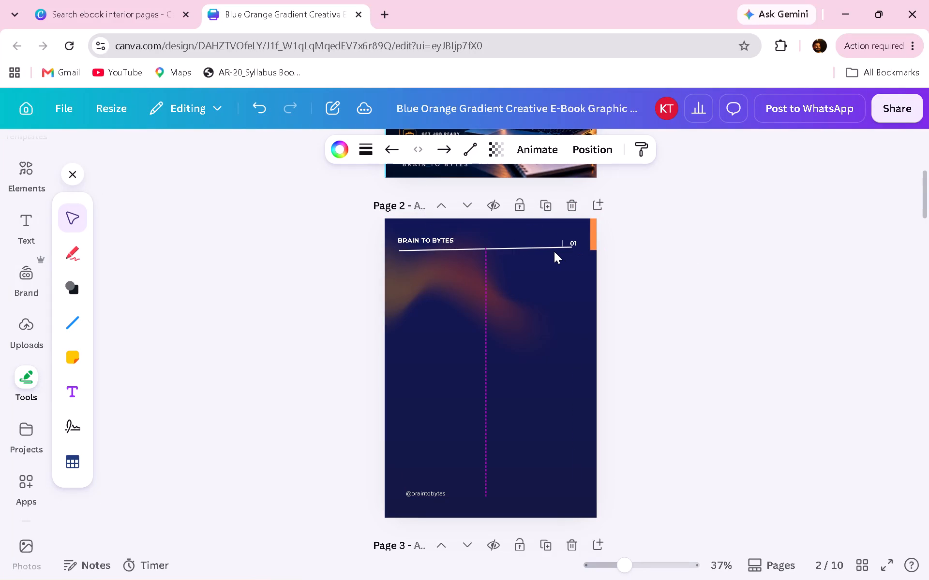
key("Down")
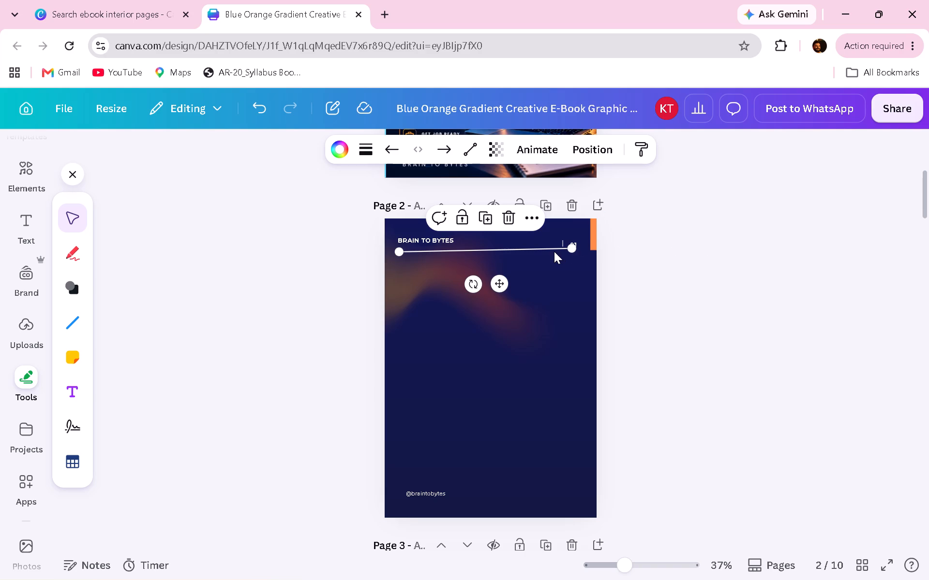
left_click(395, 252)
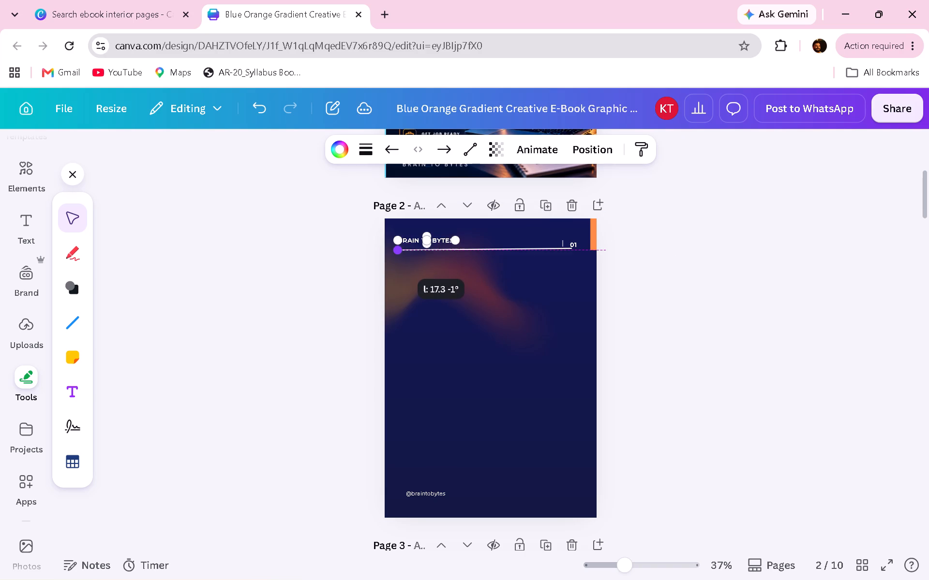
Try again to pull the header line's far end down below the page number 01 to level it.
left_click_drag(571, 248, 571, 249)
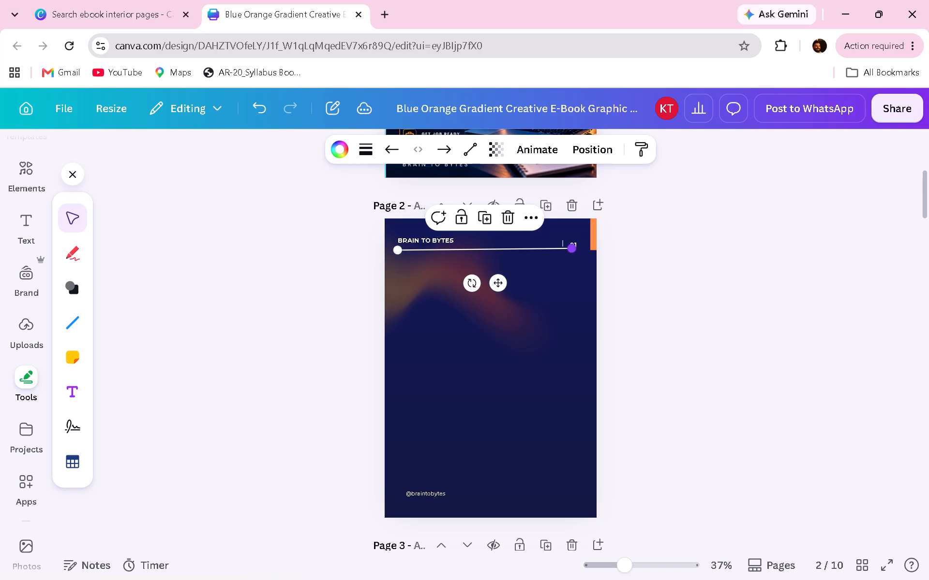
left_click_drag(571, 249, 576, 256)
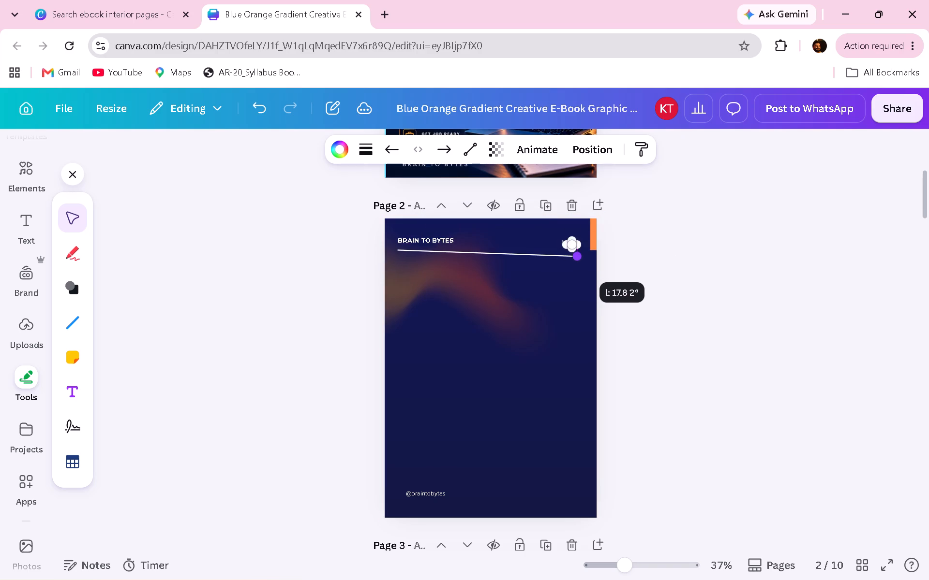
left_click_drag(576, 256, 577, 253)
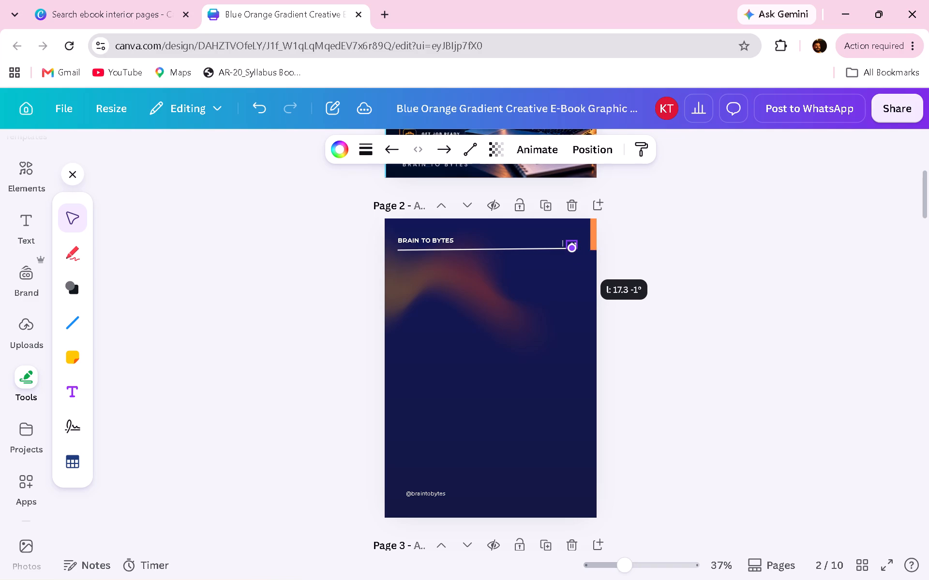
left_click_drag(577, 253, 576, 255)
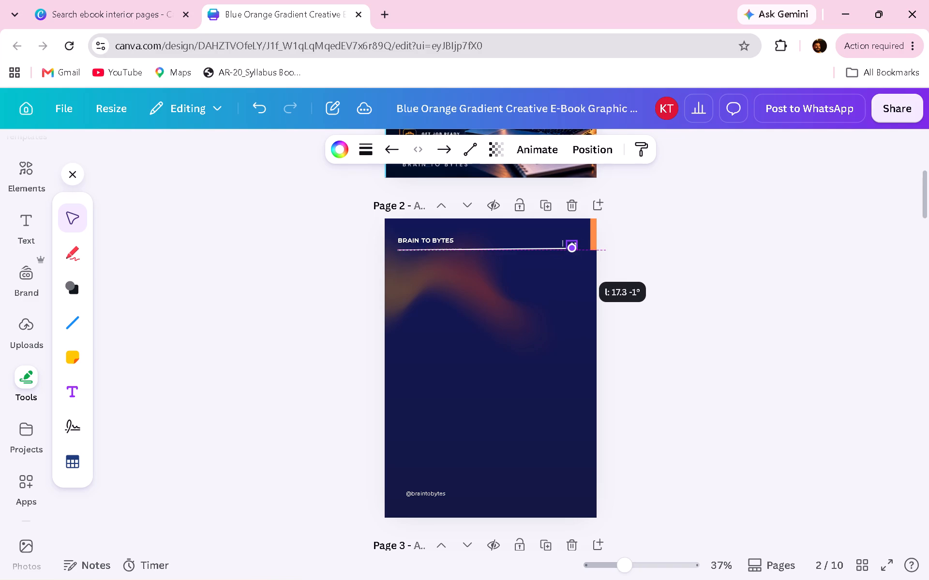
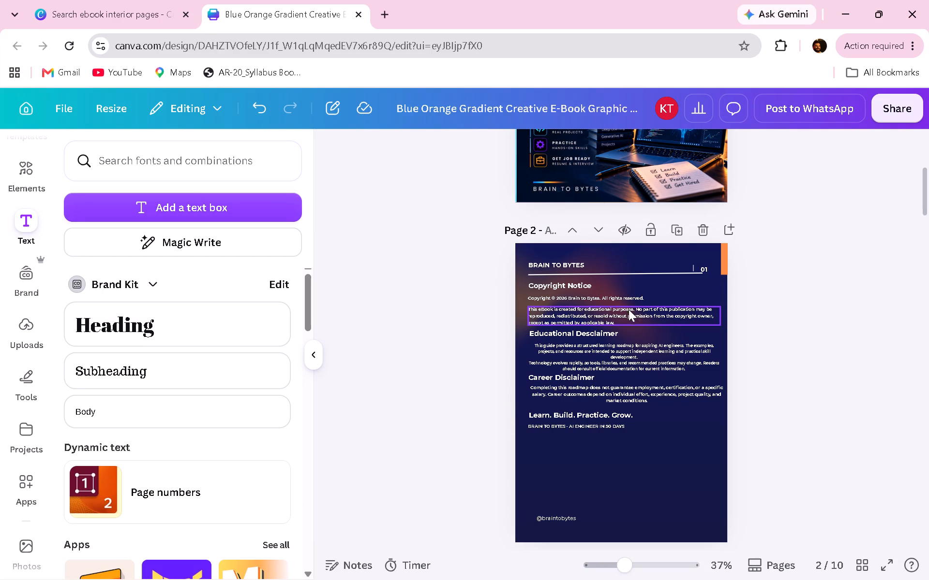
left_click(540, 316)
key("Delete")
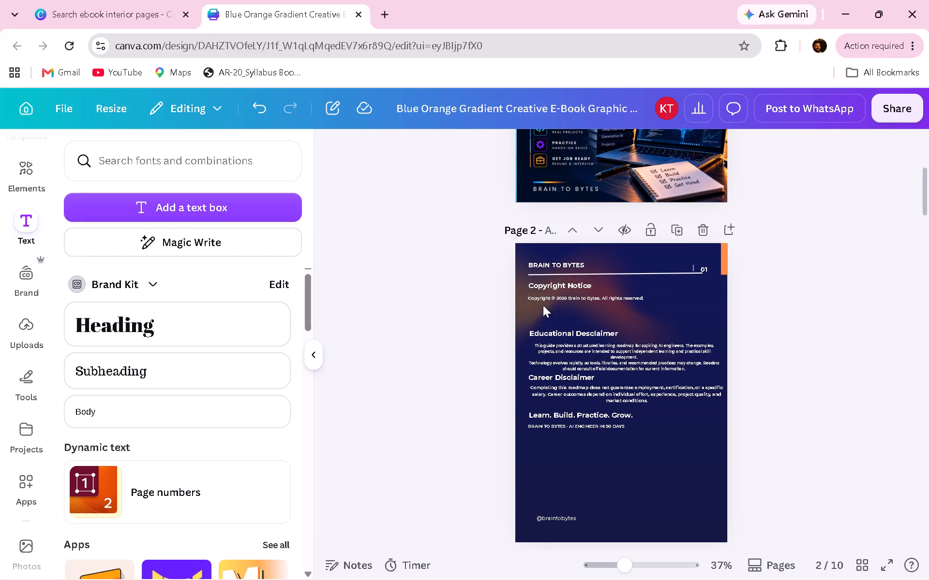
left_click(564, 259)
left_click(560, 264)
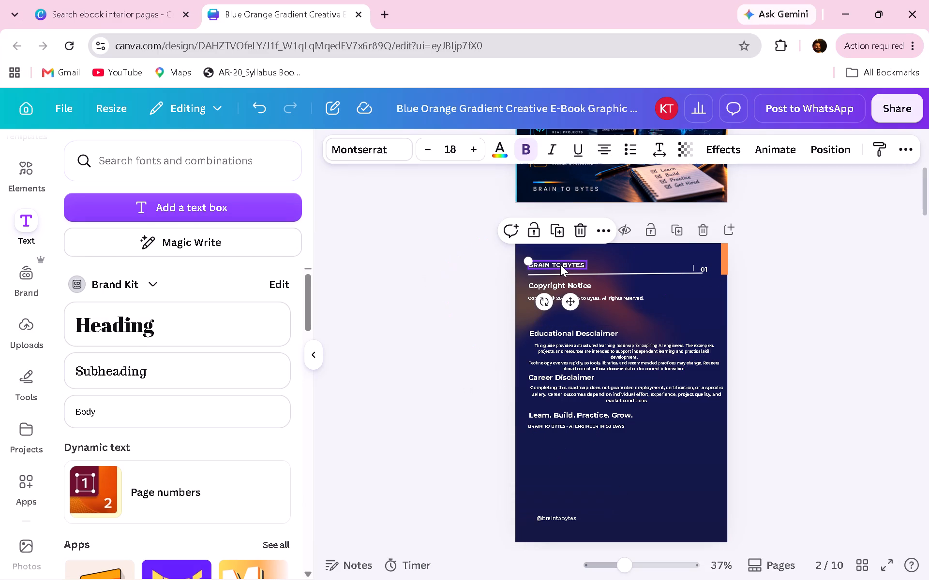
key("Delete")
left_click(597, 272)
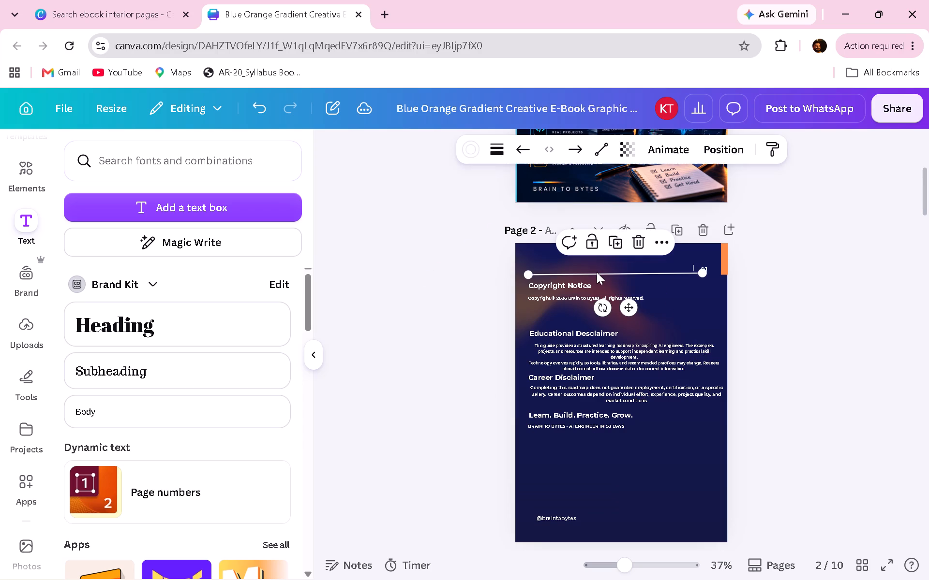
key("Delete")
left_click(577, 285)
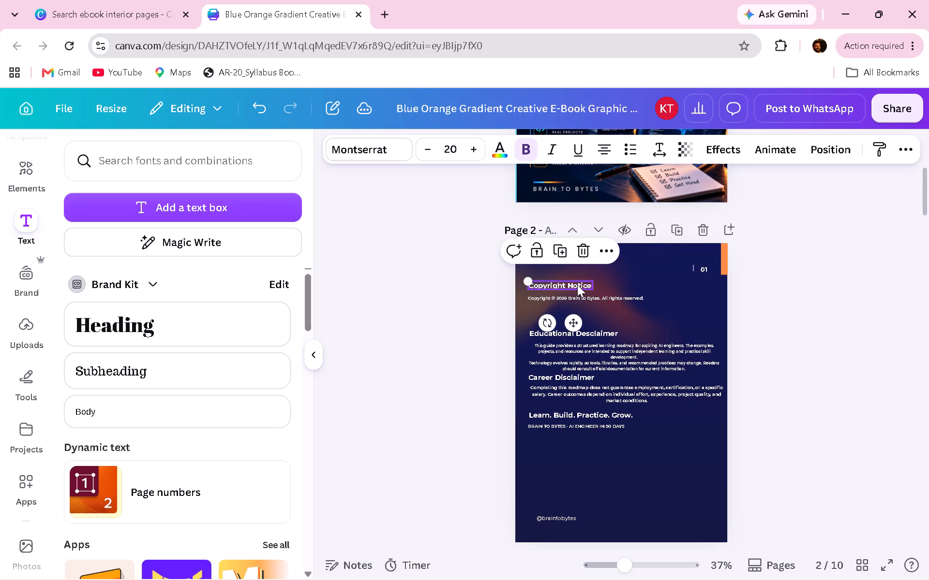
key("Delete")
left_click(564, 297)
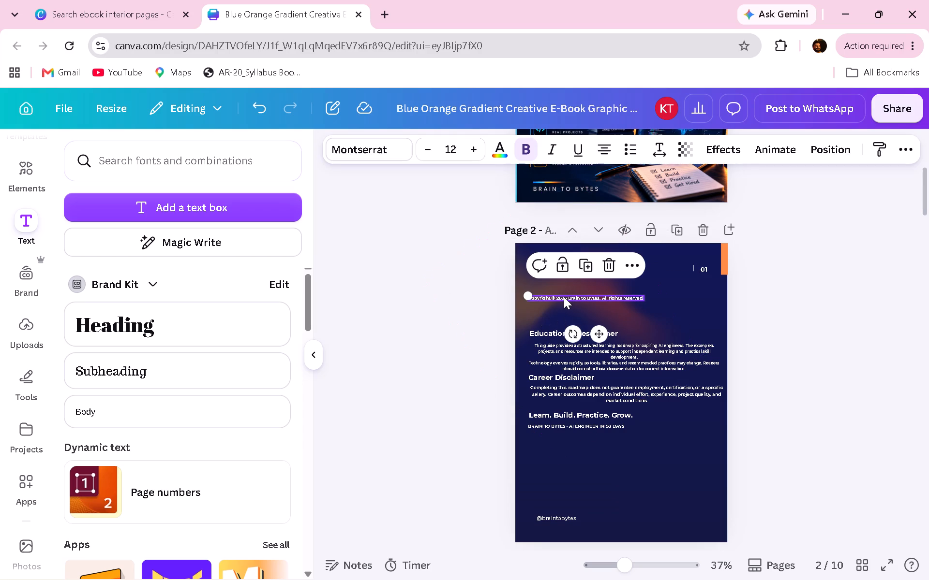
key("Delete")
Delete the Educational and Career Disclaimer headings along with their body paragraphs from page 2.
left_click(565, 332)
key("Delete")
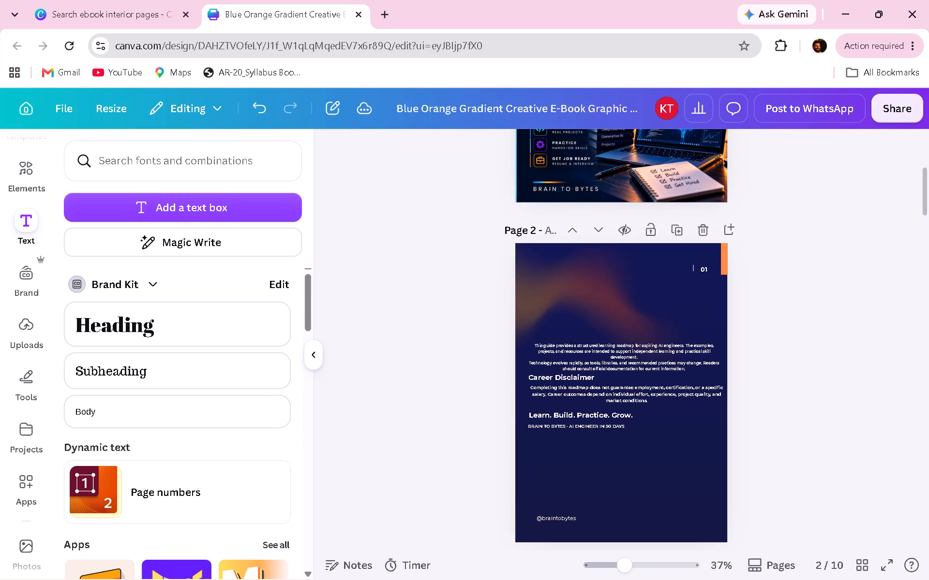
left_click(577, 362)
key("Delete")
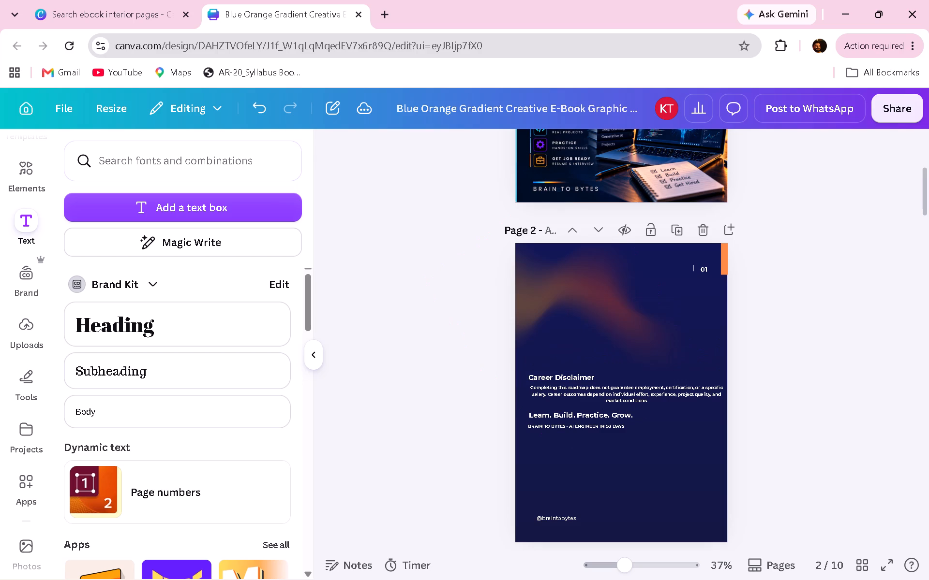
left_click(590, 379)
key("Delete")
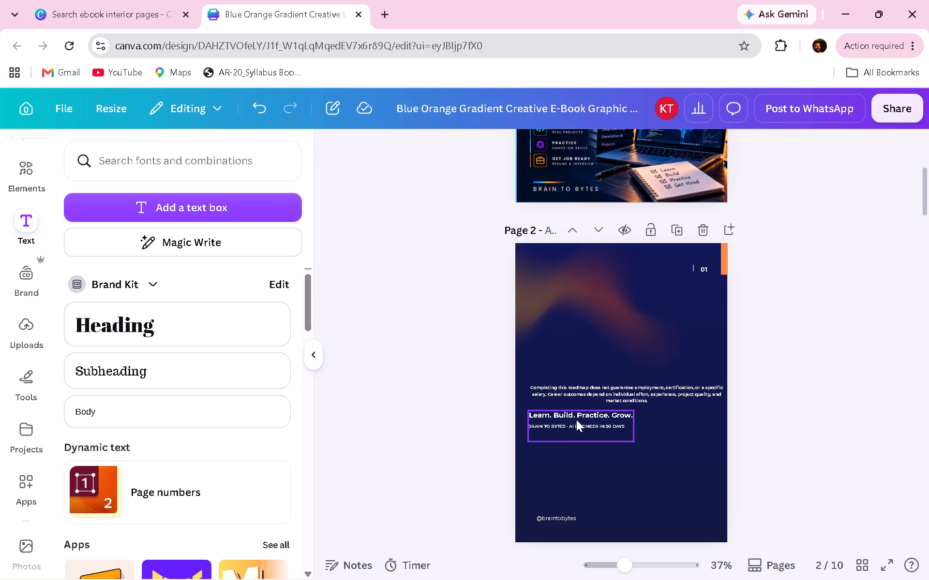
left_click(598, 392)
key("Delete")
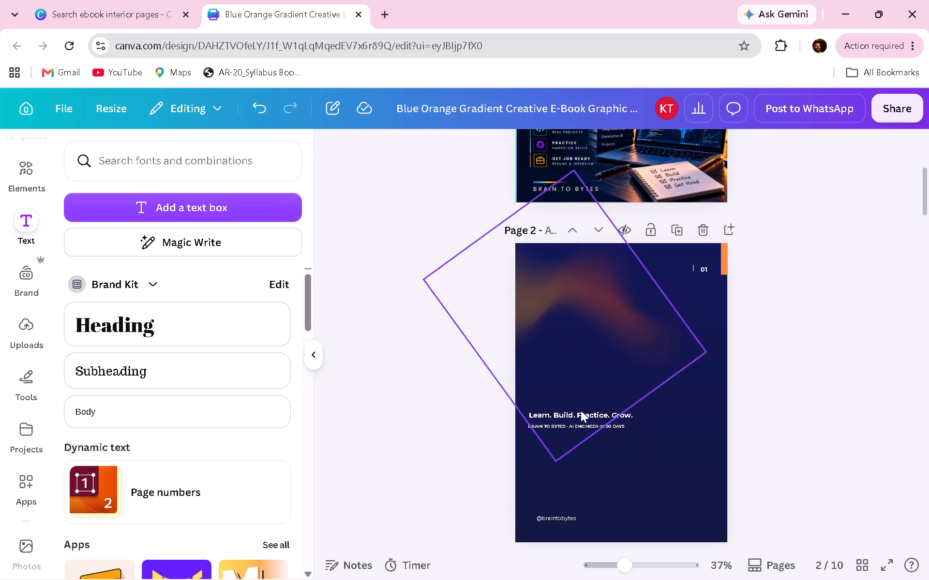
left_click(572, 420)
key("Delete")
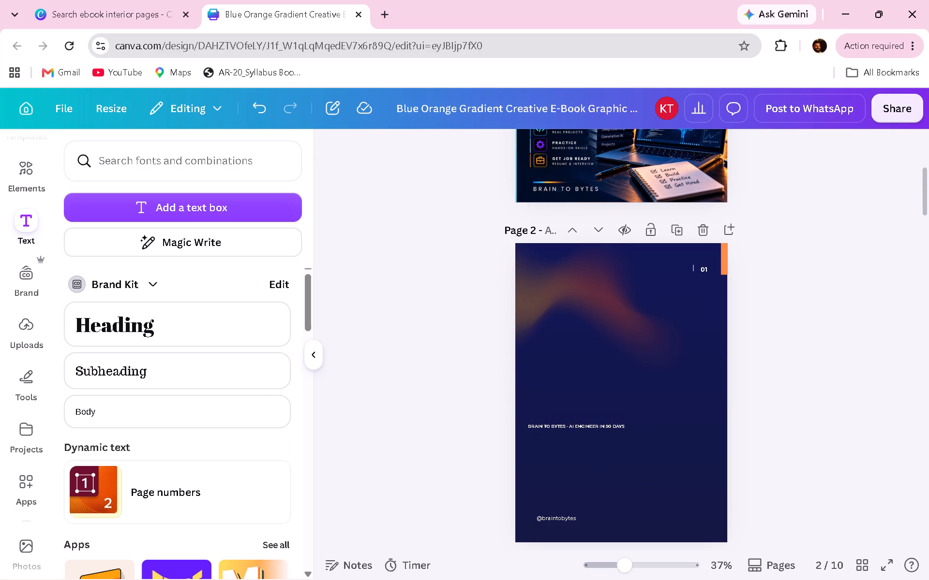
left_click(609, 429)
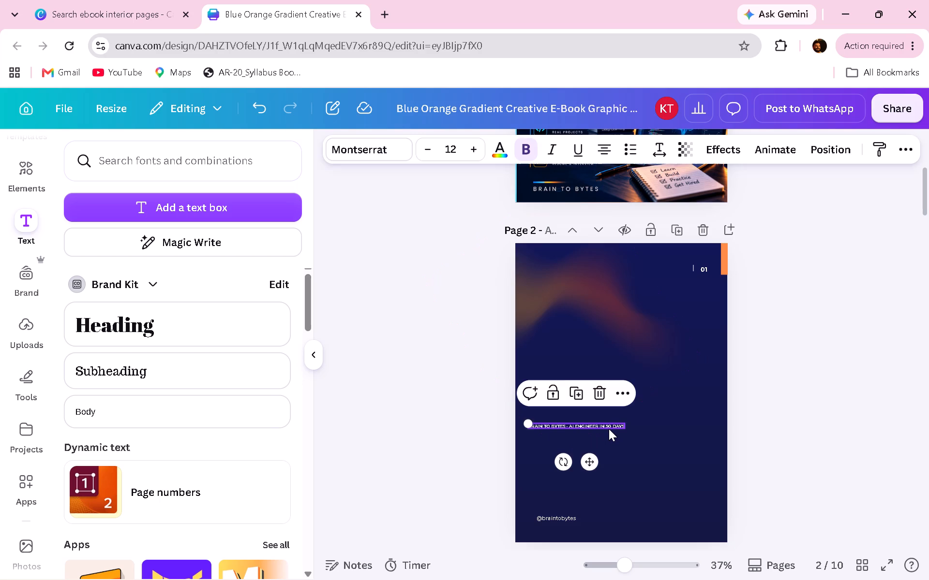
key("Delete")
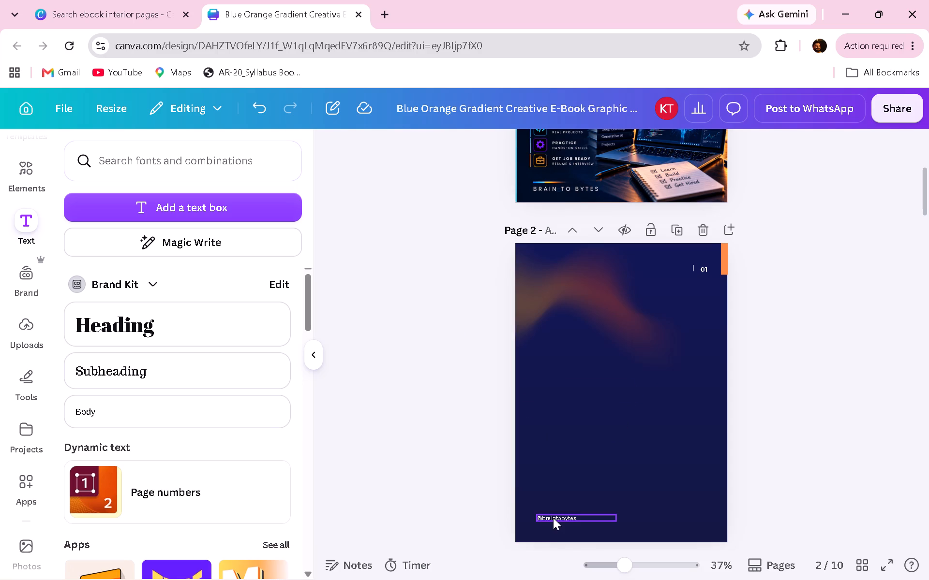
left_click(553, 518)
key("Delete")
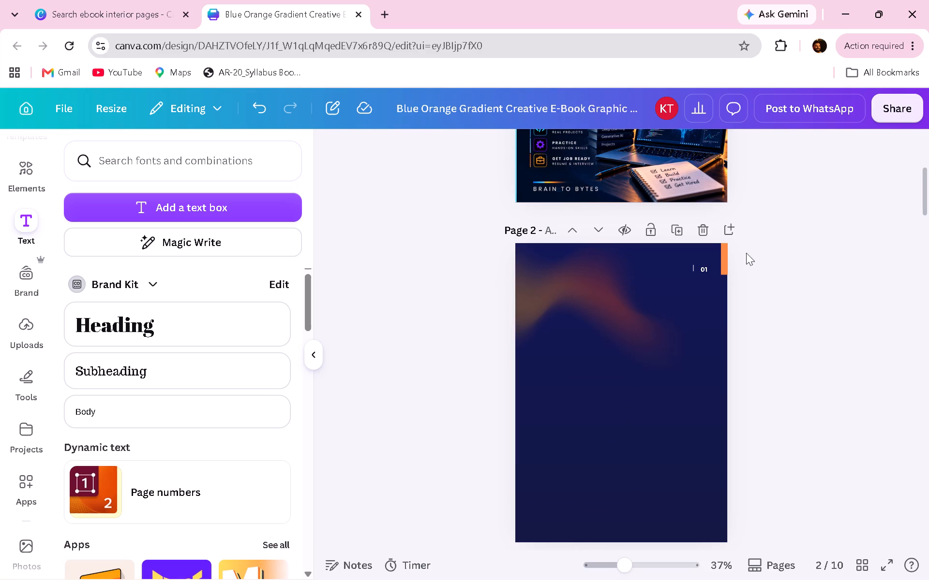
left_click(701, 271)
key("Delete")
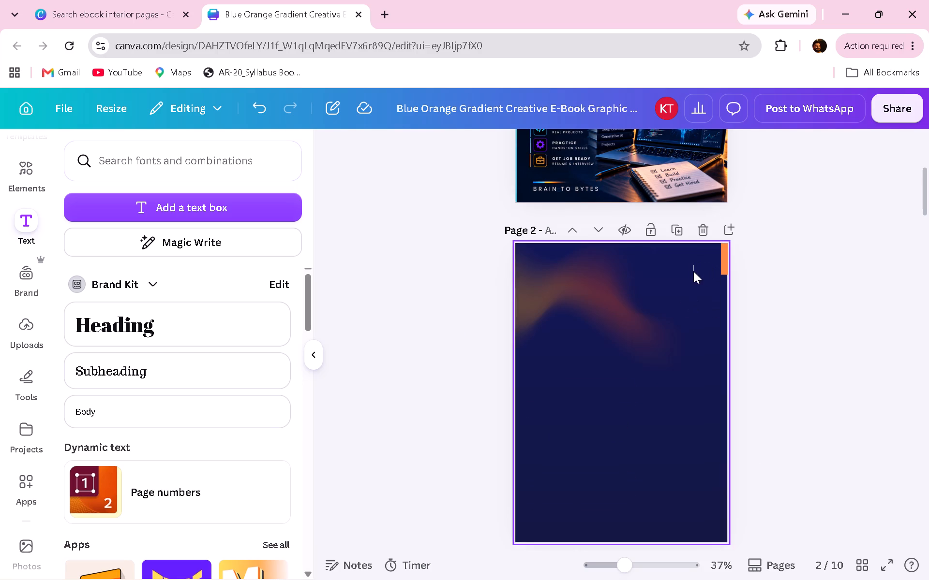
left_click(693, 271)
key("Delete")
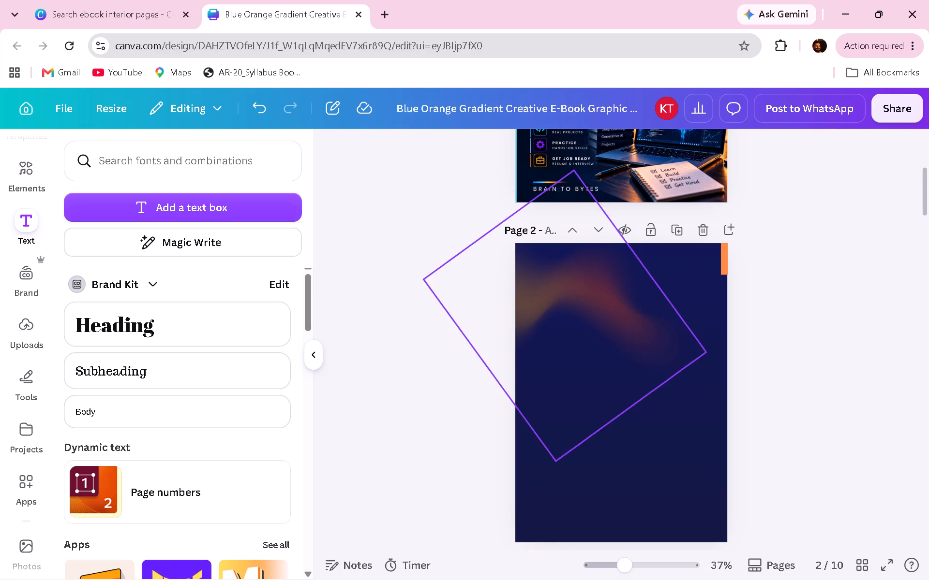
Upload the Brain to Bytes Disclaimer Page image from the Downloads folder to the design's uploads.
scroll(21, 491, "down", 1)
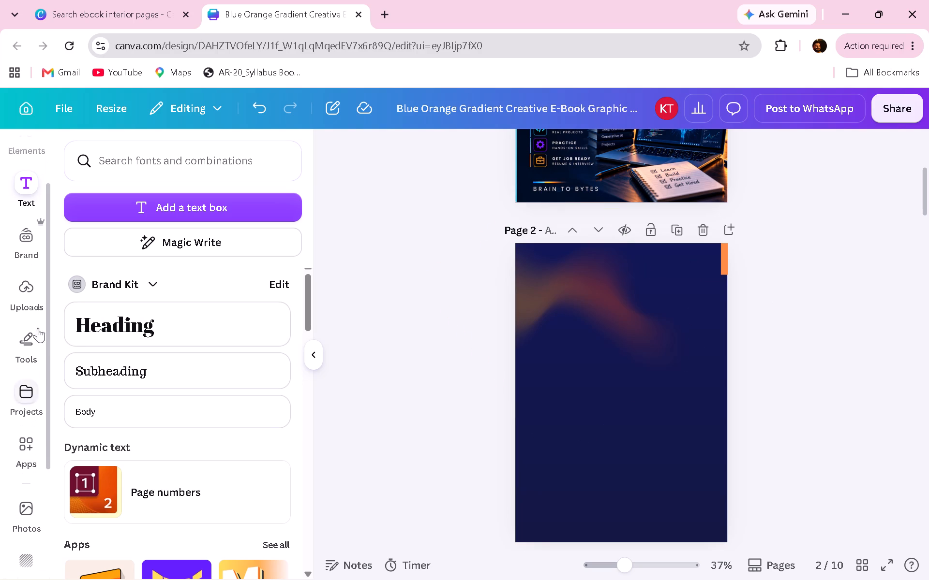
left_click(25, 300)
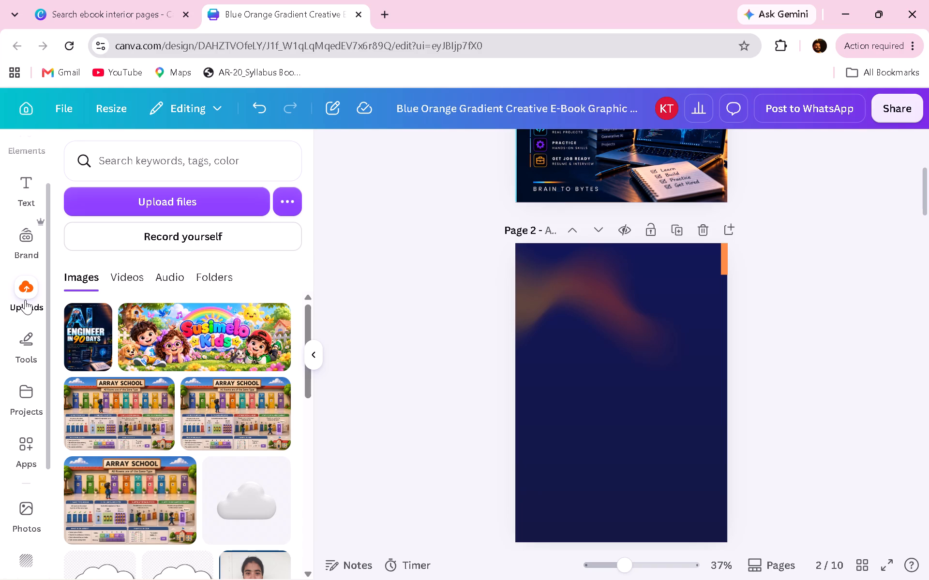
left_click(234, 187)
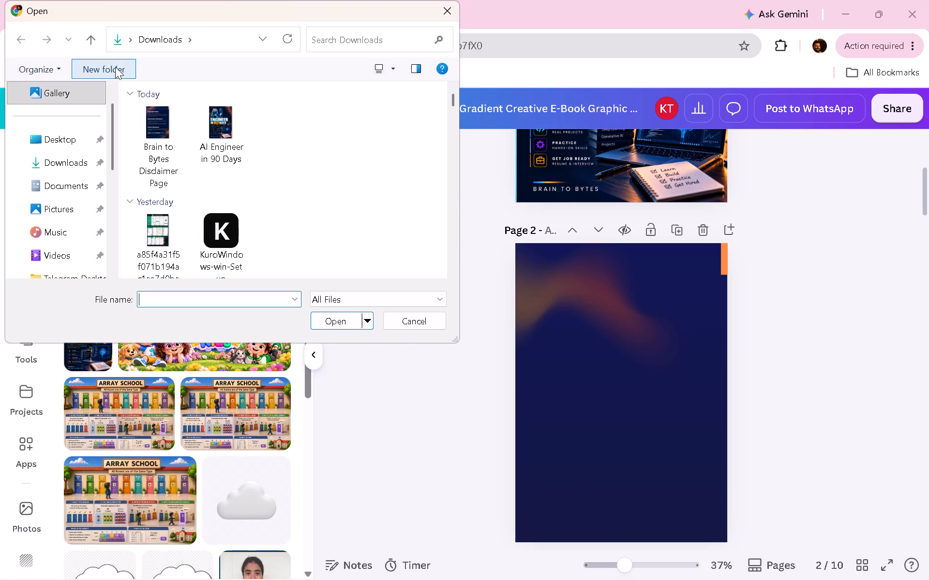
left_click(187, 152)
left_click(170, 146)
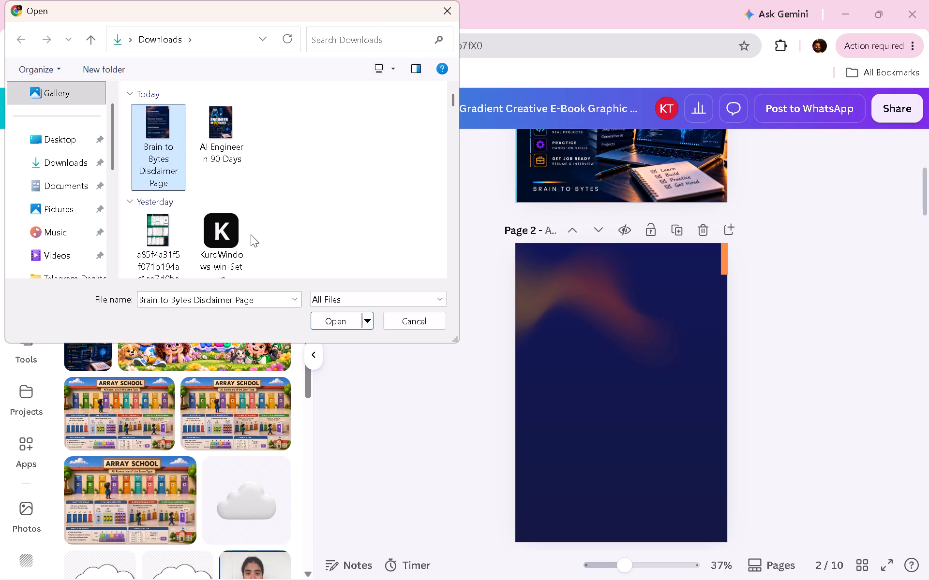
left_click(339, 317)
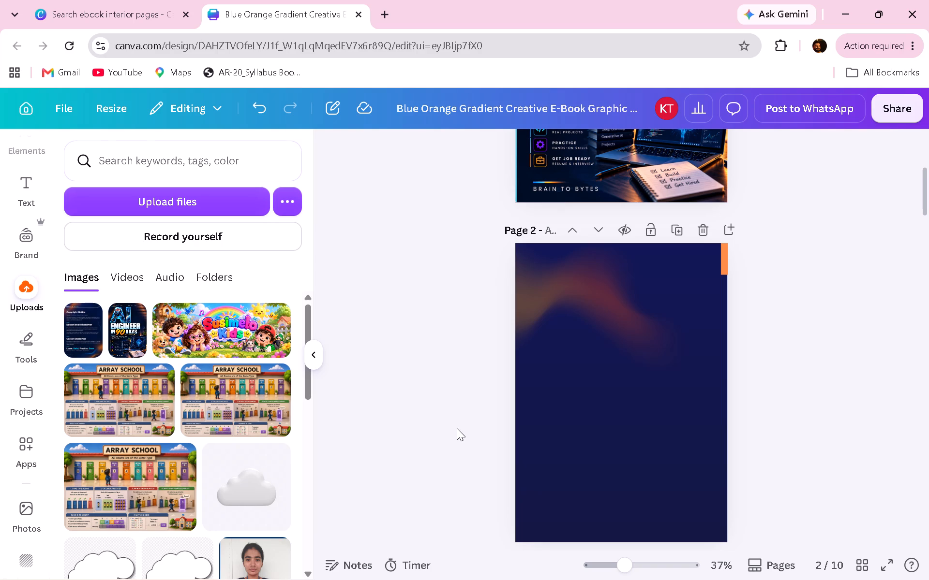
Place the uploaded disclaimer image on page 2, scale it down slightly and shift it within the page.
left_click(81, 329)
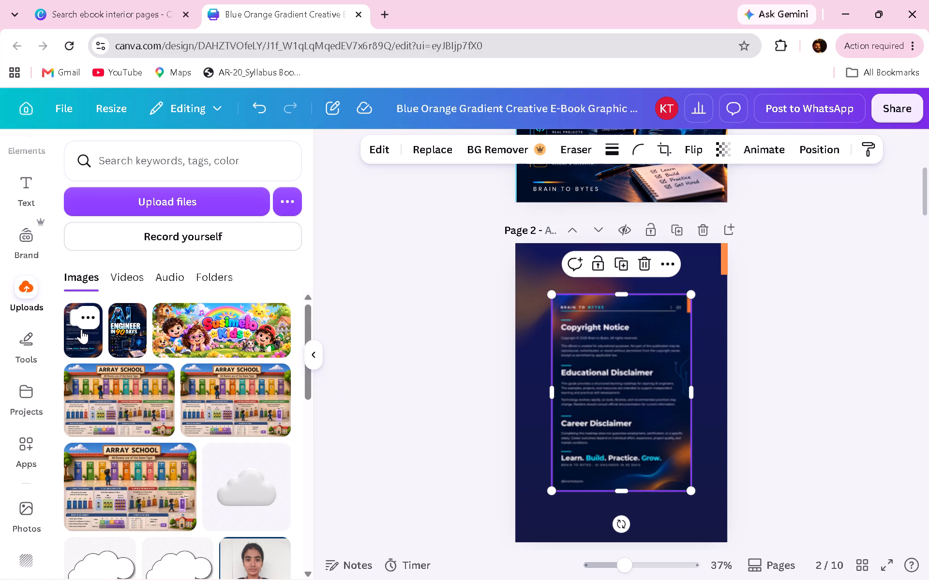
left_click(762, 419)
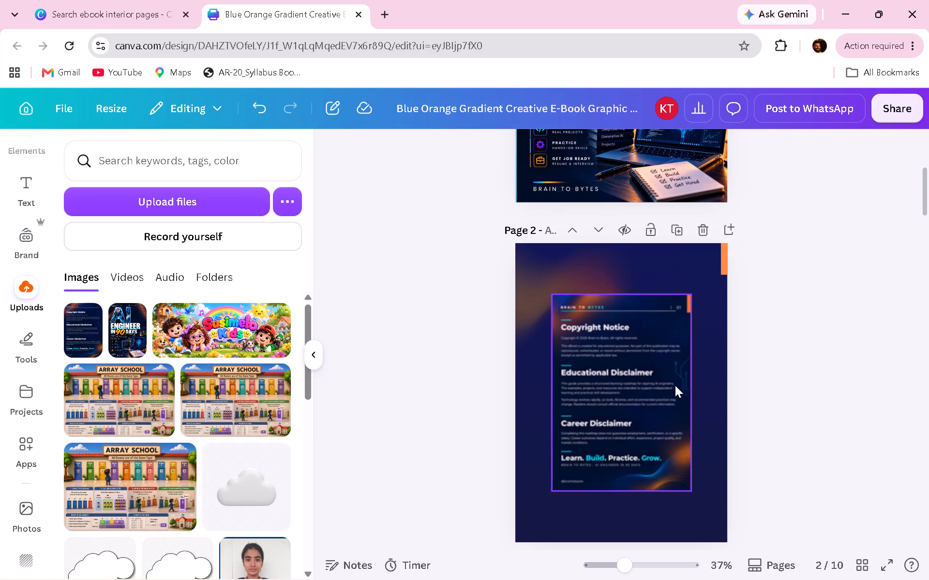
left_click(673, 385)
left_click_drag(691, 492, 712, 557)
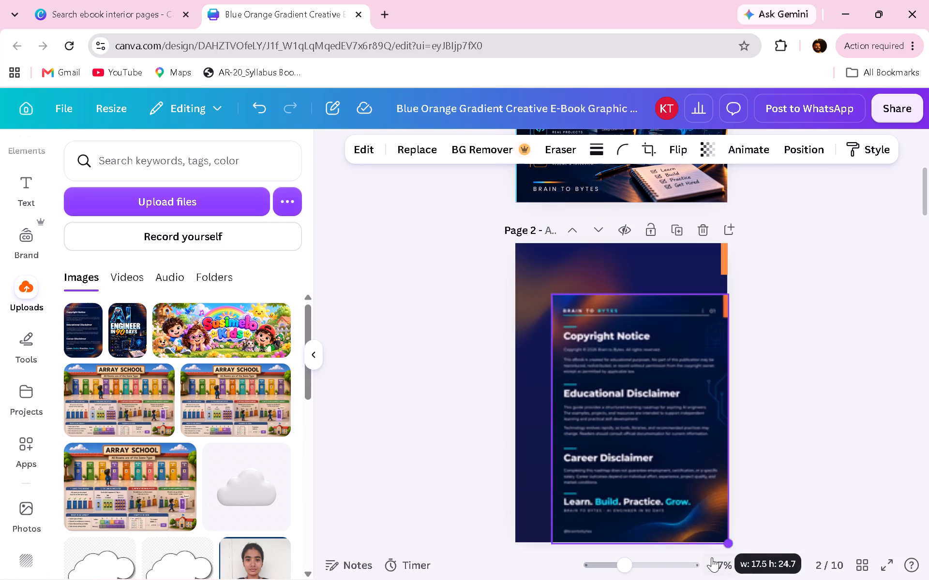
left_click_drag(712, 557, 668, 480)
left_click_drag(637, 405, 632, 420)
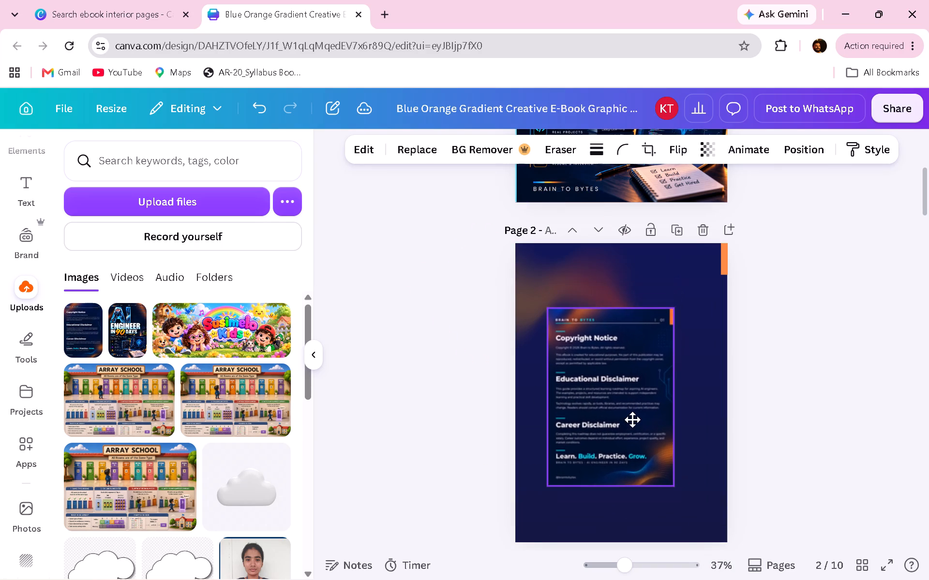
left_click_drag(632, 420, 635, 412)
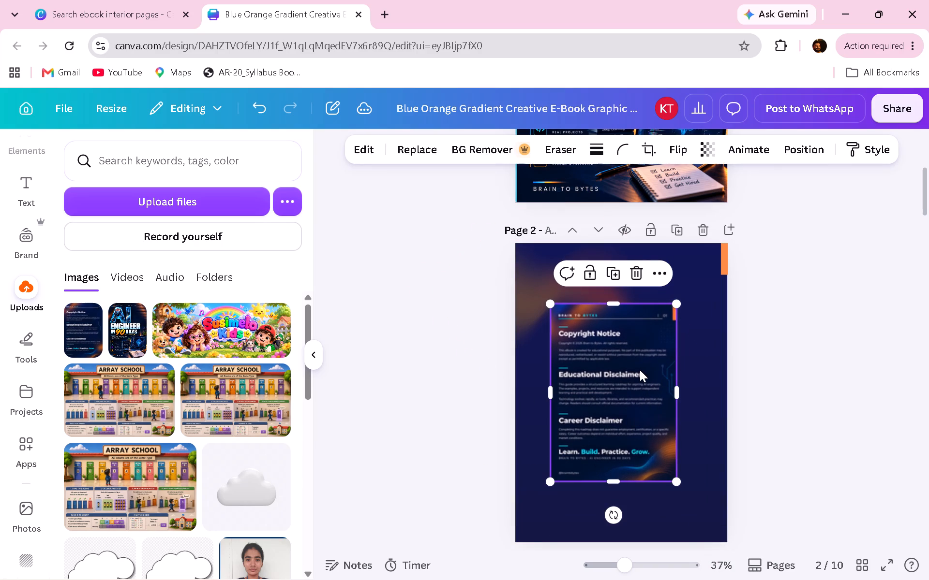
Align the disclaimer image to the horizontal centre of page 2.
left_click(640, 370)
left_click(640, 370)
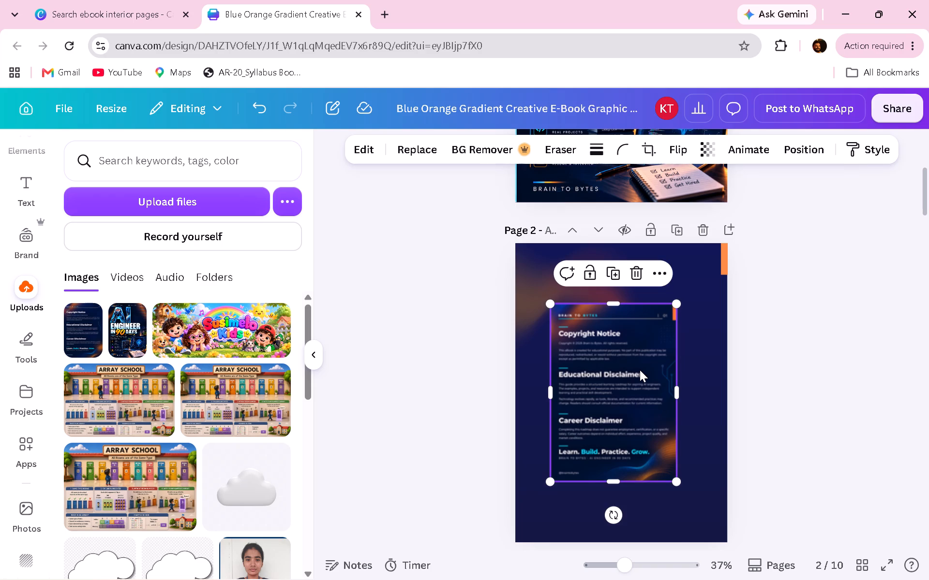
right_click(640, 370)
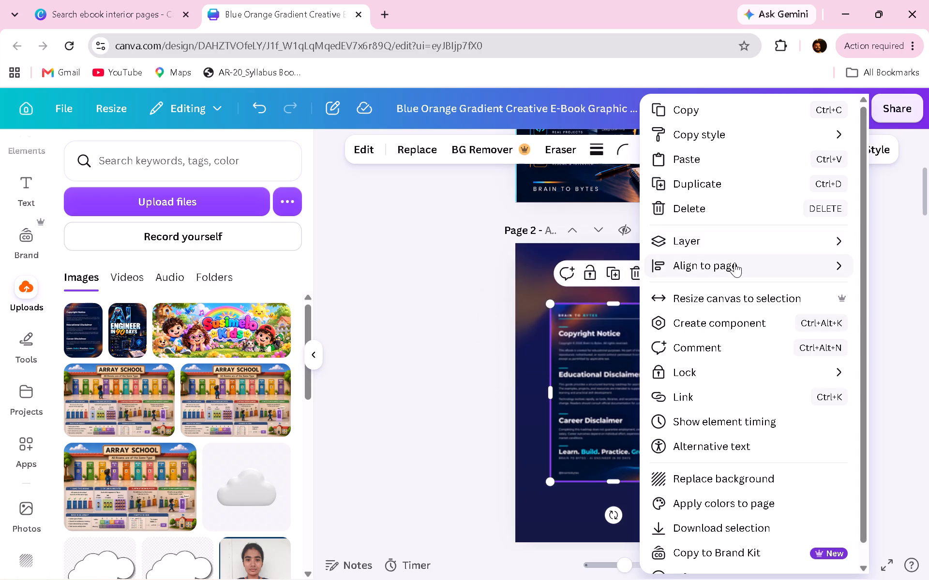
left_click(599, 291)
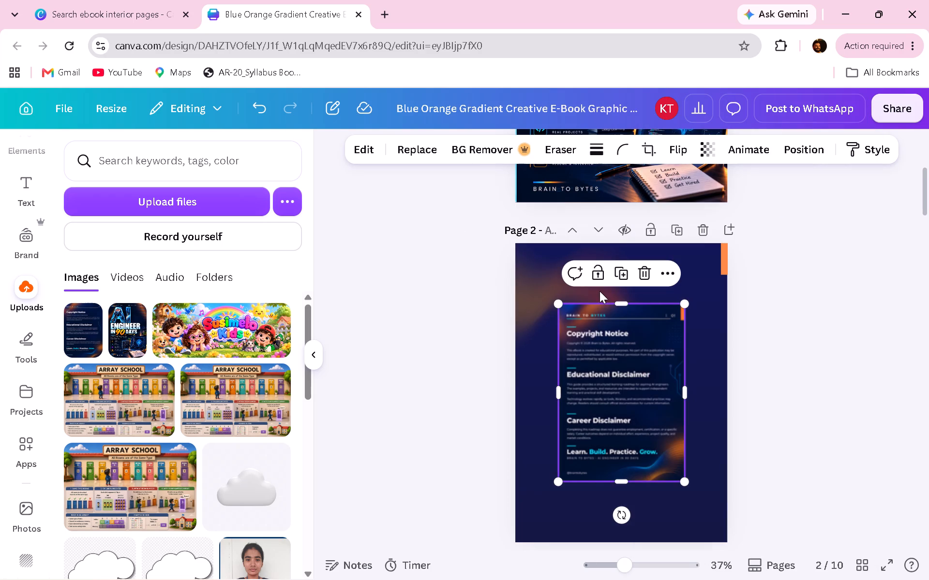
Enlarge the disclaimer image toward page 2's upper-left corner and move it lower on the page.
left_click_drag(558, 304, 519, 244)
left_click_drag(627, 428, 641, 456)
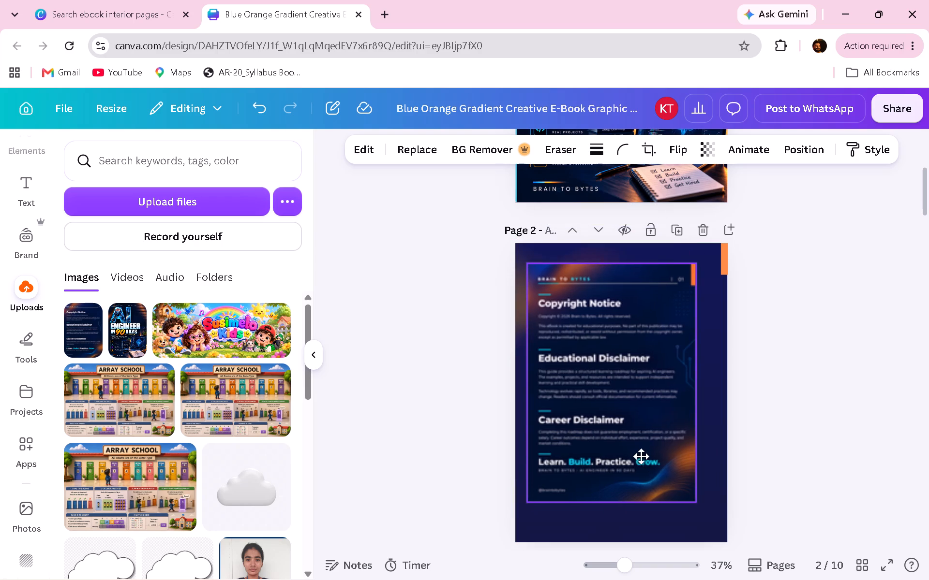
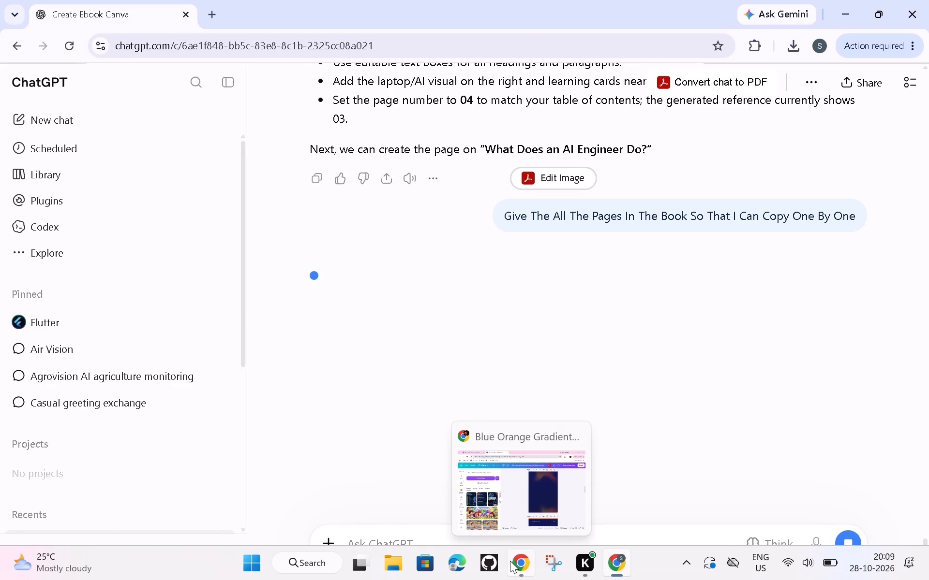
Switch to Canva, insert the uploaded Chapter 1 Introduction image and move it onto the middle of the empty page 4.
left_click(510, 561)
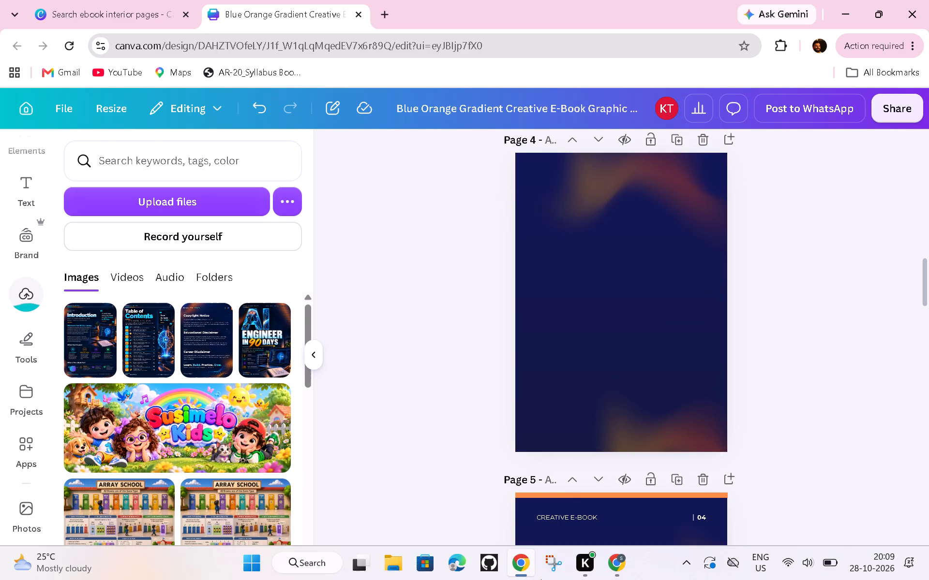
scroll(530, 275, "up", 4)
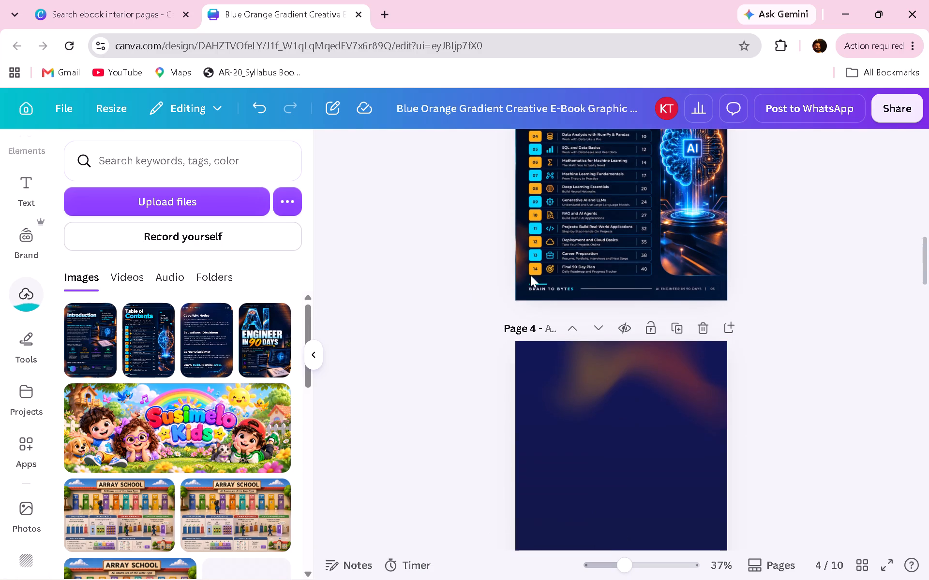
scroll(530, 275, "up", 4)
scroll(530, 275, "down", 4)
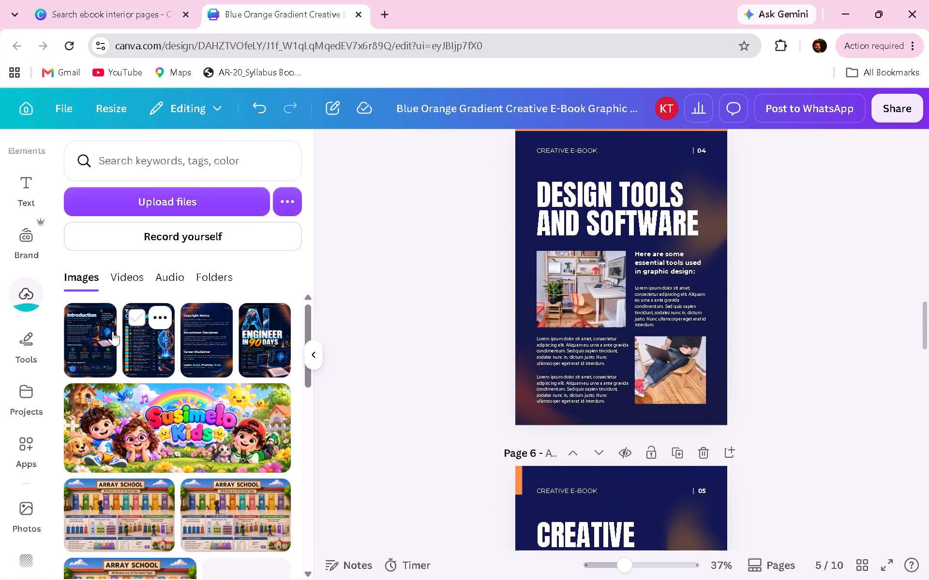
left_click(100, 338)
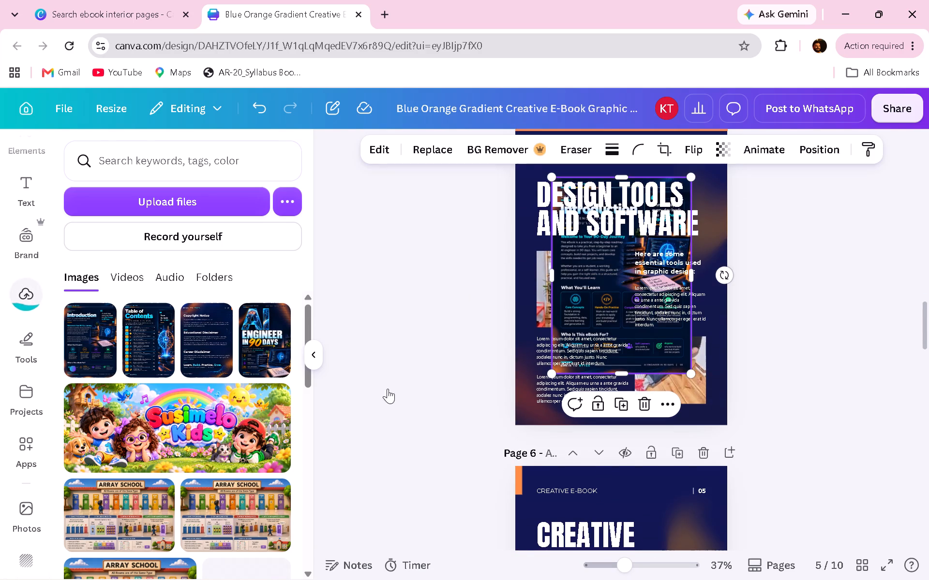
scroll(561, 326, "down", 2)
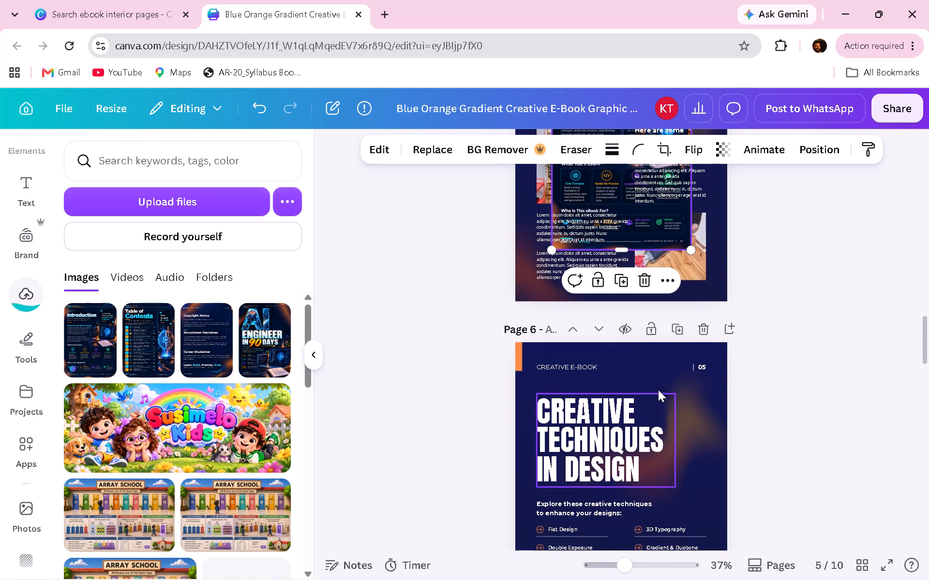
scroll(652, 295, "up", 3)
left_click_drag(623, 449, 677, 318)
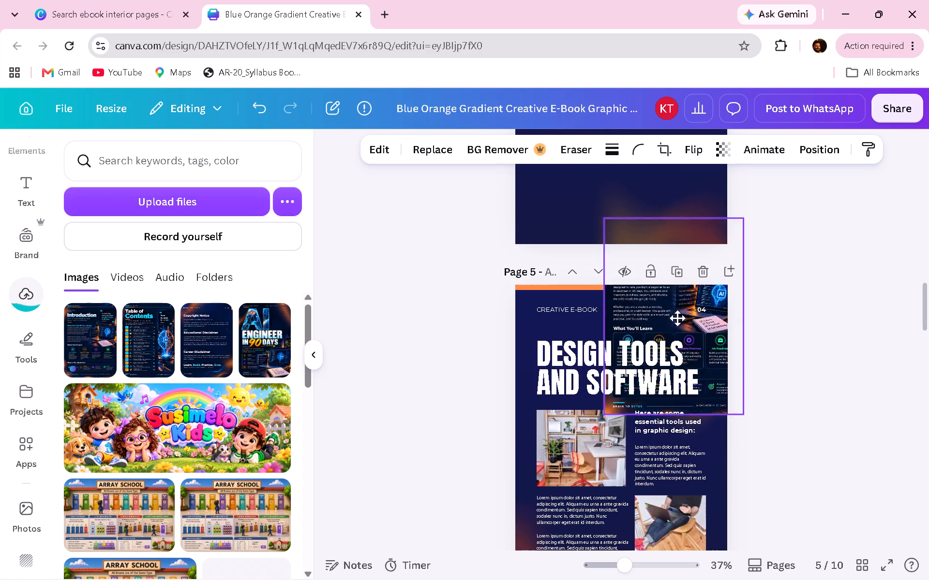
left_click_drag(677, 318, 623, 199)
scroll(623, 199, "up", 4)
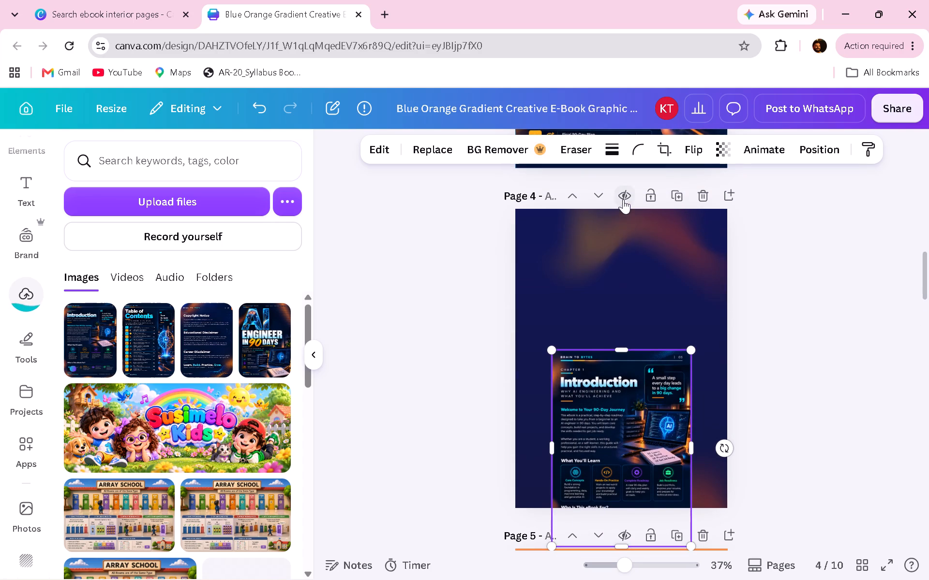
left_click_drag(629, 414, 636, 317)
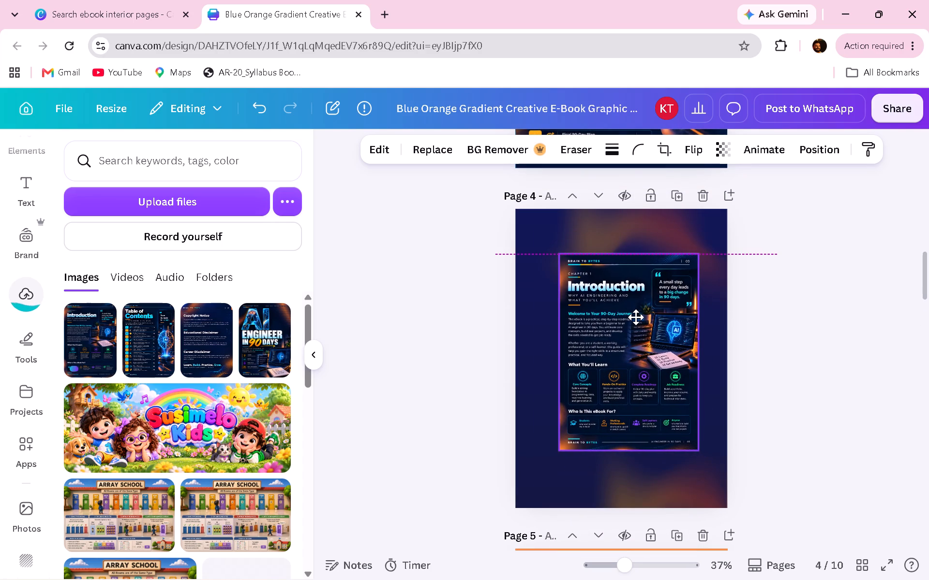
left_click_drag(636, 317, 637, 324)
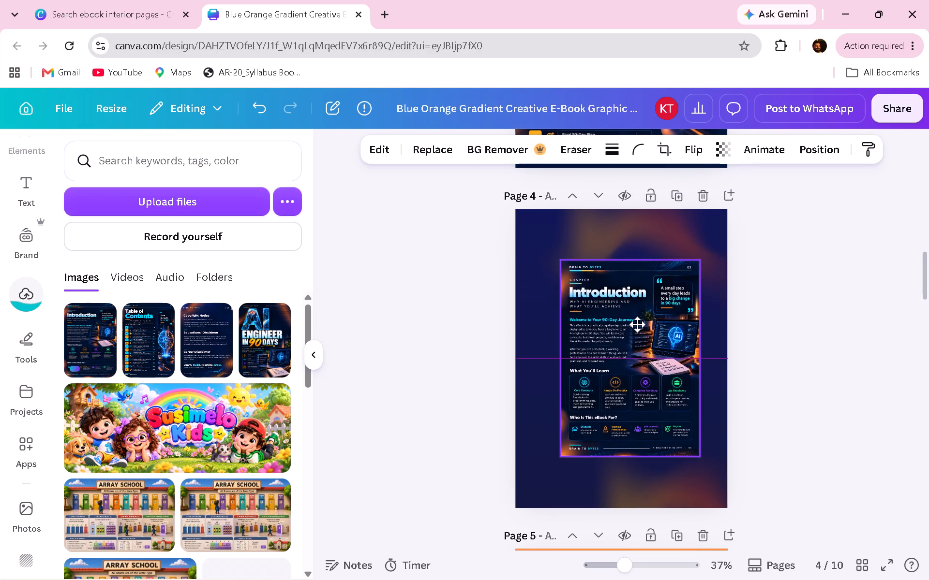
left_click_drag(637, 324, 634, 326)
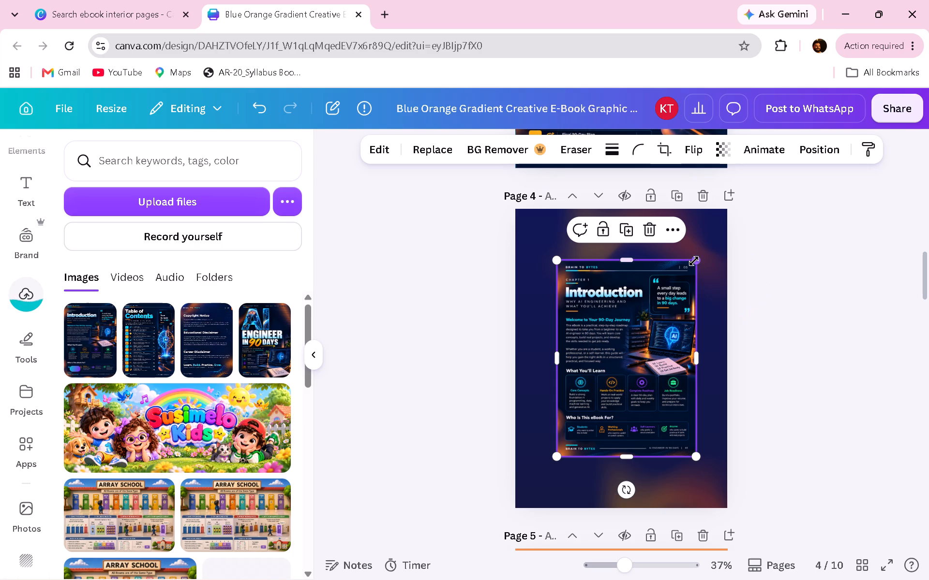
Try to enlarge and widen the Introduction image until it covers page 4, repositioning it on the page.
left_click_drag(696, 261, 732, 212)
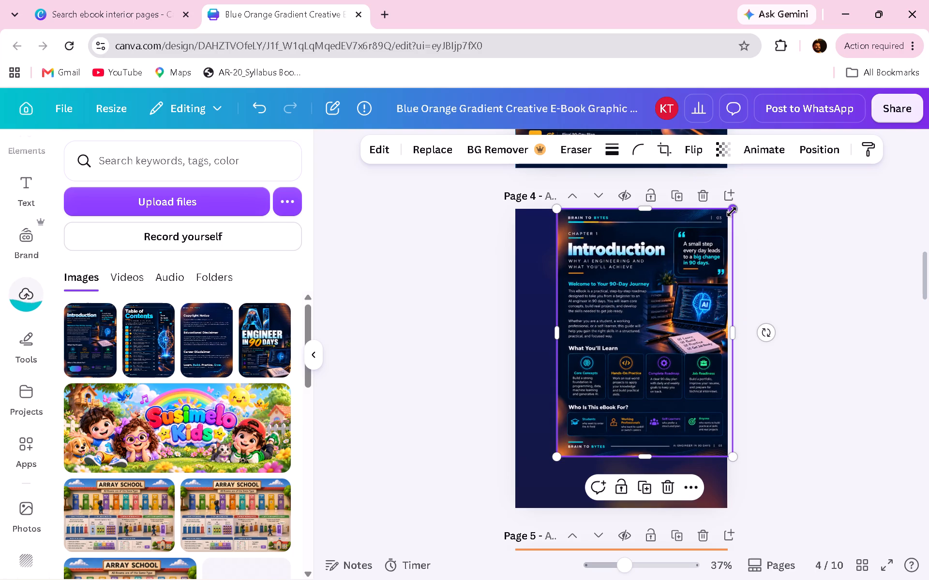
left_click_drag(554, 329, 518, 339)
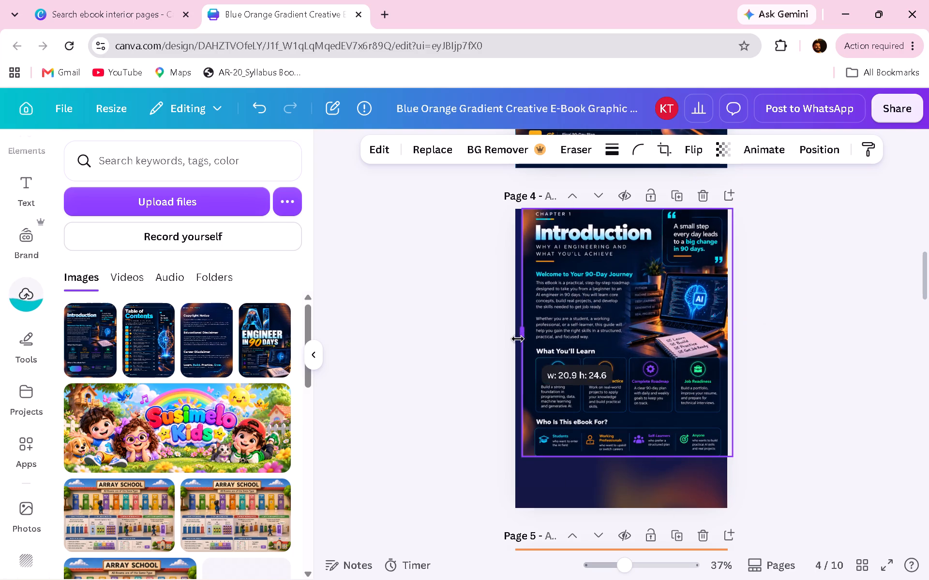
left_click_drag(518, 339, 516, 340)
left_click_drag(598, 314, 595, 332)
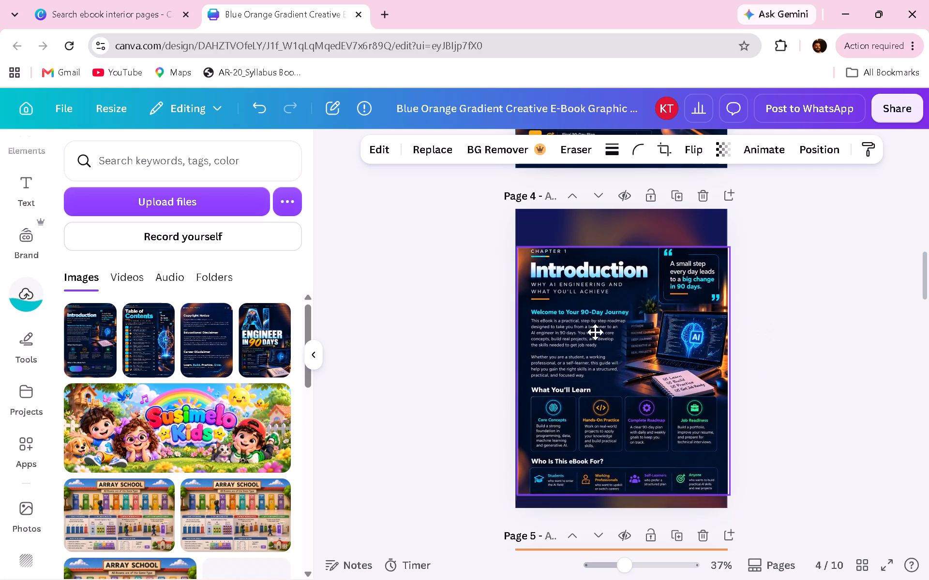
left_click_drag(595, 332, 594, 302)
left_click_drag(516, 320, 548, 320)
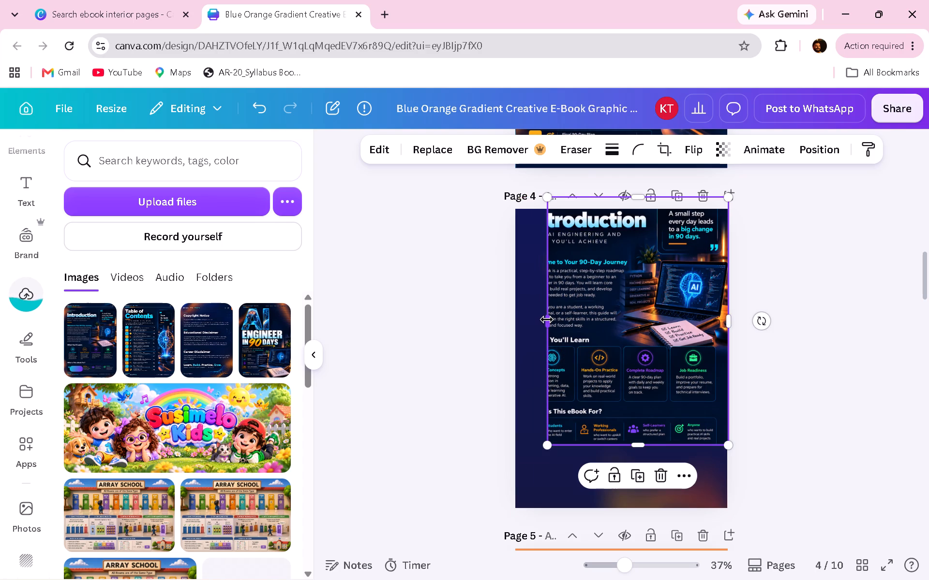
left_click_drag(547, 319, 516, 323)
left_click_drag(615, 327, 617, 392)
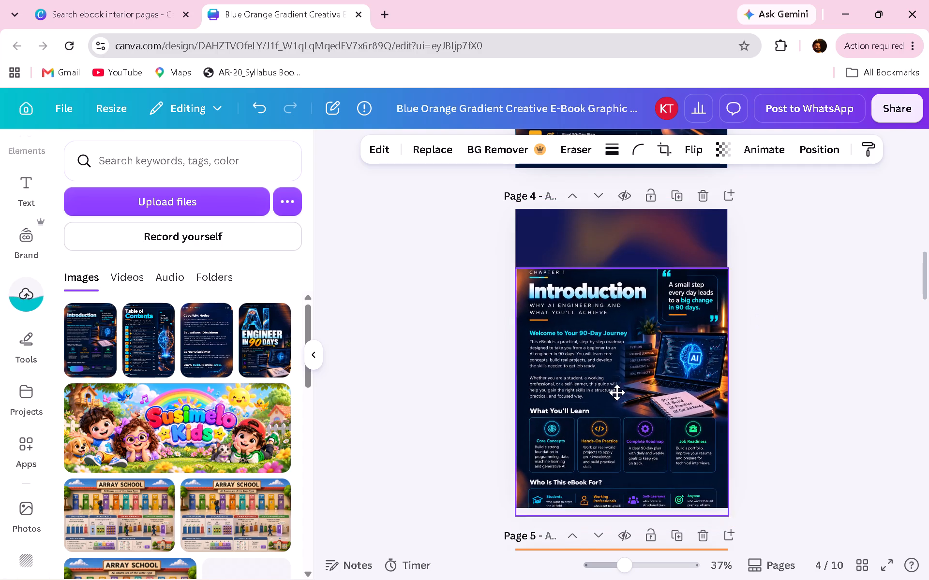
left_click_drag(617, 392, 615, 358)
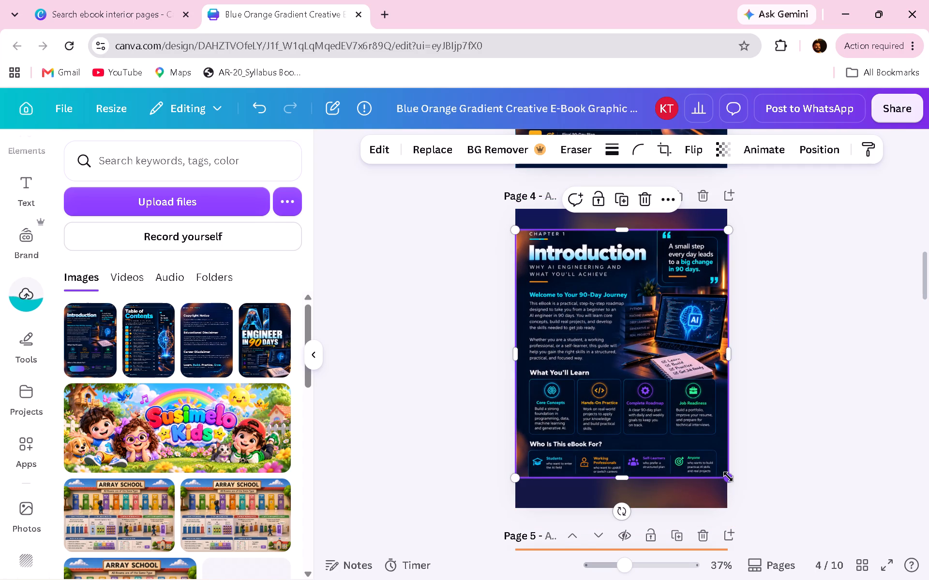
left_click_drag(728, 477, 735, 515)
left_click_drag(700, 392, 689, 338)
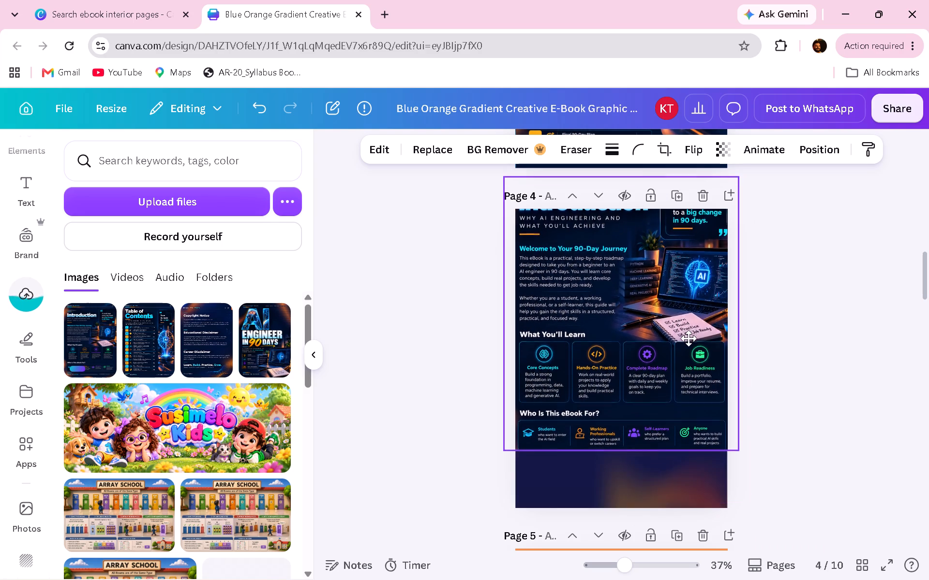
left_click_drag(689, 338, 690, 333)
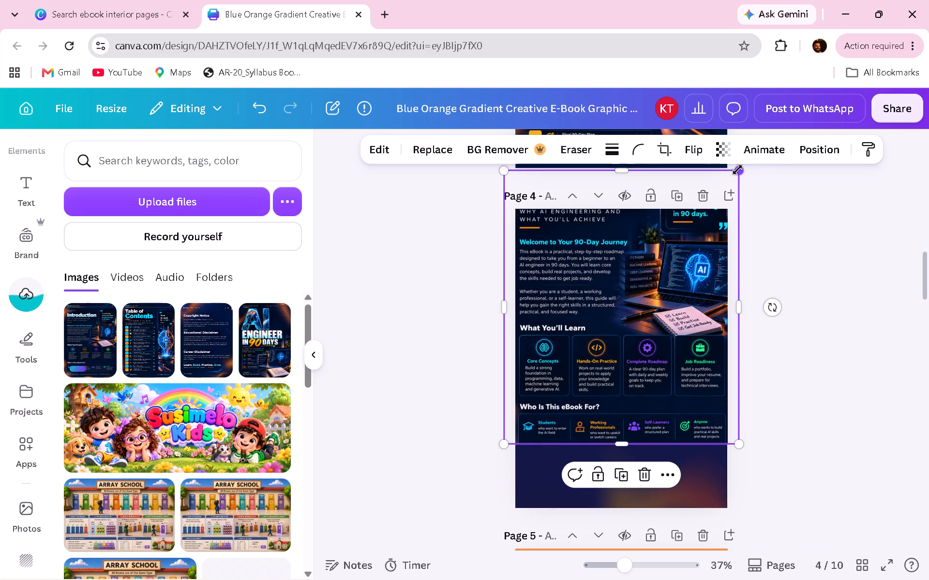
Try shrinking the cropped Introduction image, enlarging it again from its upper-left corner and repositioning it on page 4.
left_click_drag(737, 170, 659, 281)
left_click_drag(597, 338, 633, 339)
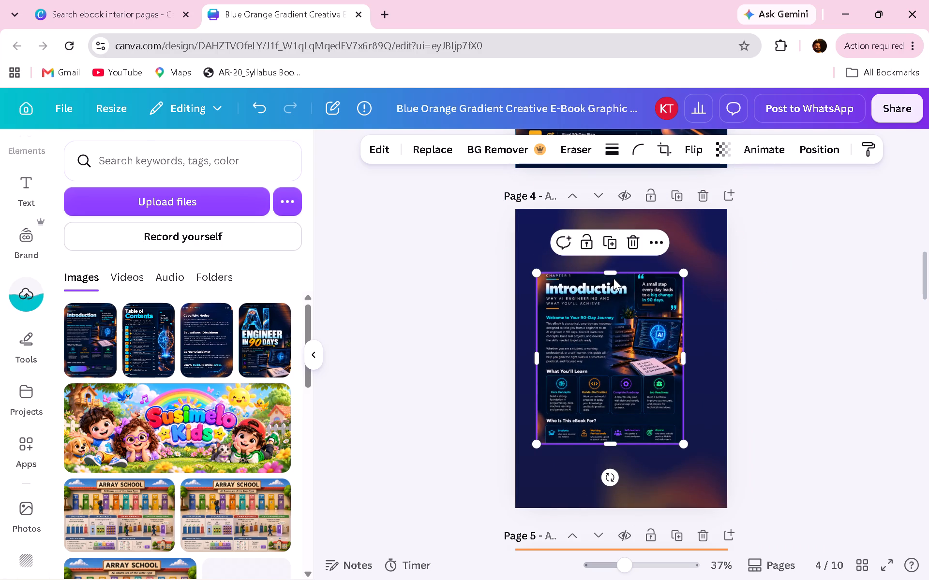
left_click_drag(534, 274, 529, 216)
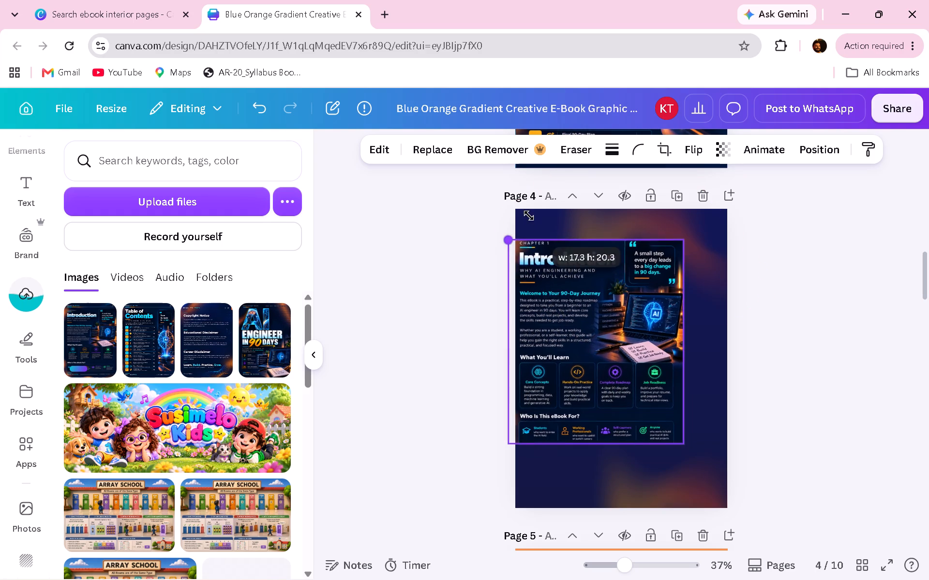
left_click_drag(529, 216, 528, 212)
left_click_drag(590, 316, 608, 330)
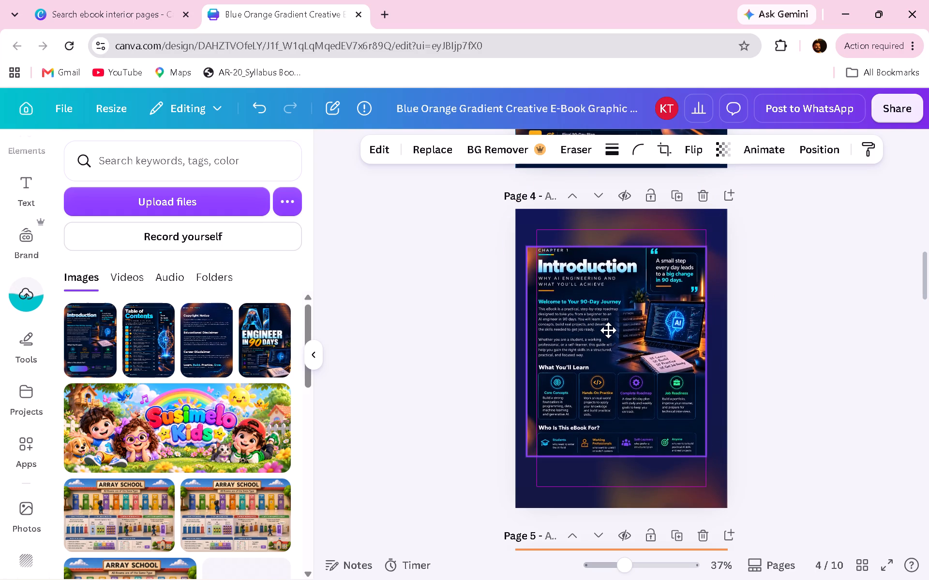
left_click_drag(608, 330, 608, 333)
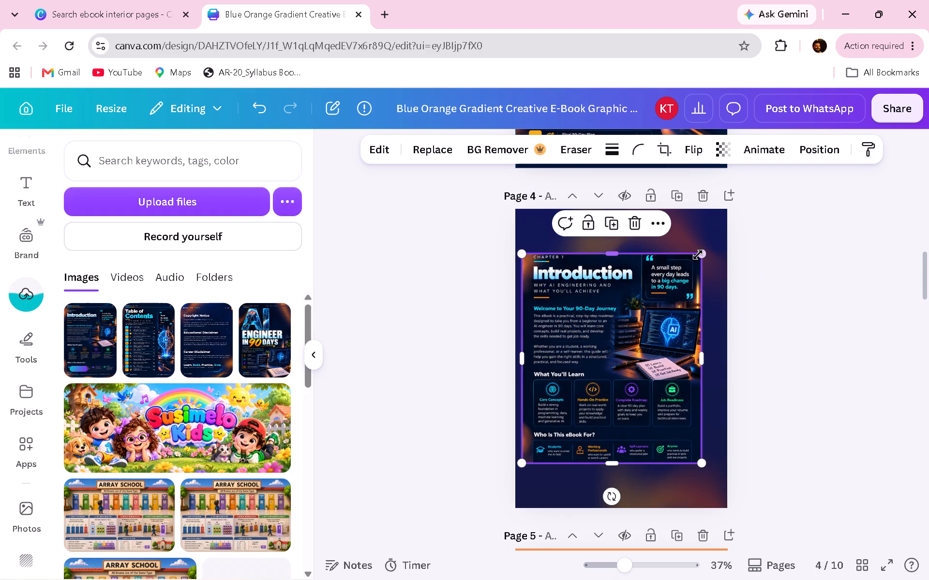
Shrink the Introduction image, extend its top edge to restore the cropped Brain to Bytes header, and centre it on page 4.
left_click_drag(698, 255, 674, 290)
left_click_drag(604, 289, 611, 251)
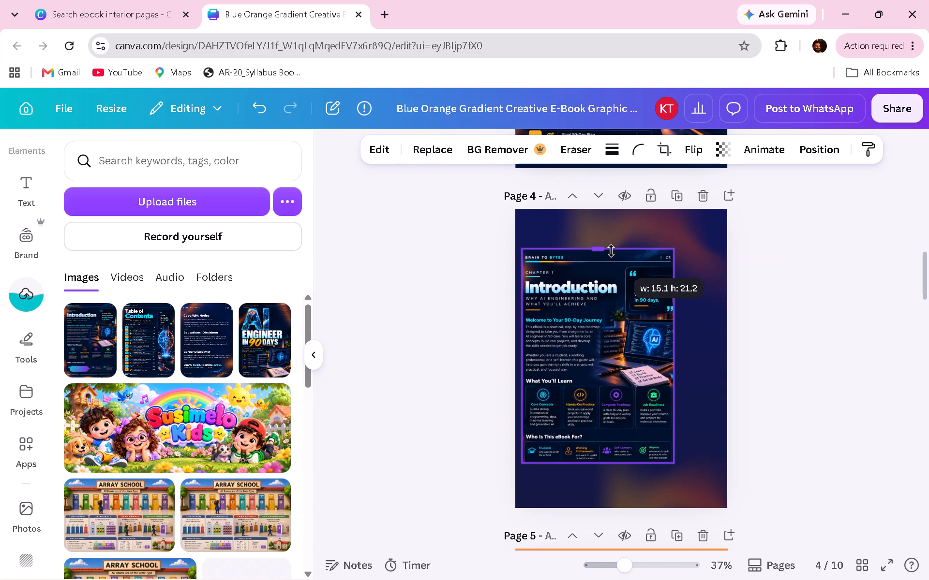
left_click_drag(611, 251, 611, 260)
left_click_drag(593, 390, 609, 383)
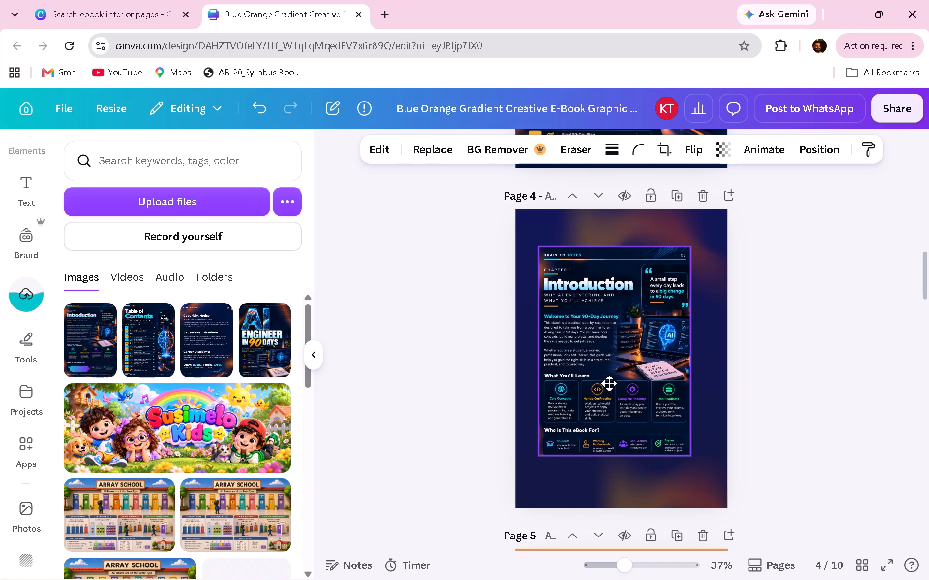
left_click_drag(609, 383, 613, 398)
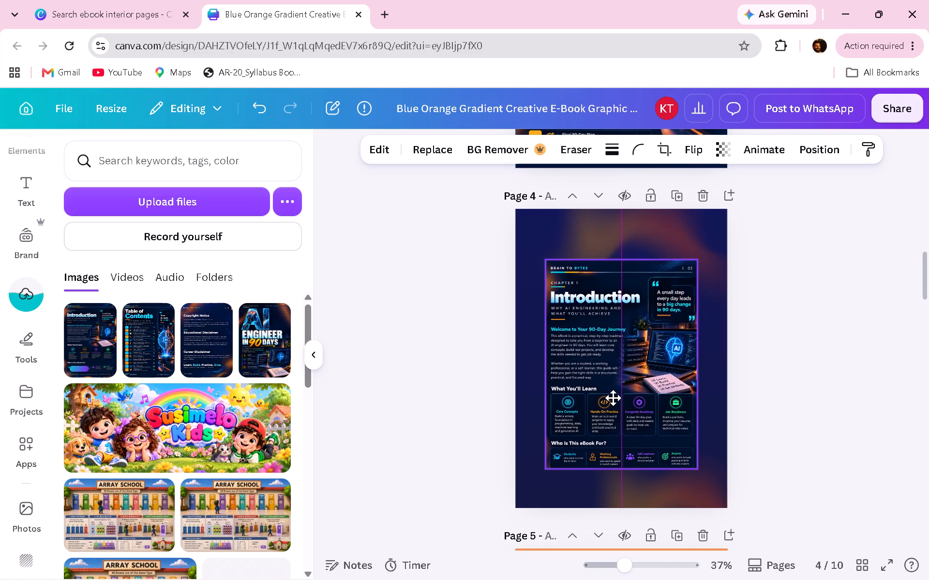
left_click_drag(613, 398, 616, 393)
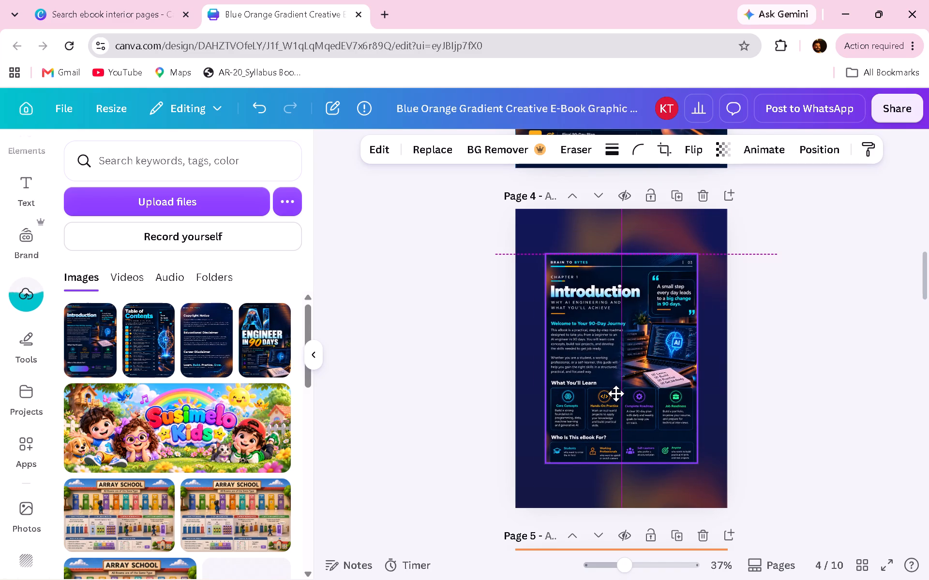
left_click_drag(616, 393, 621, 384)
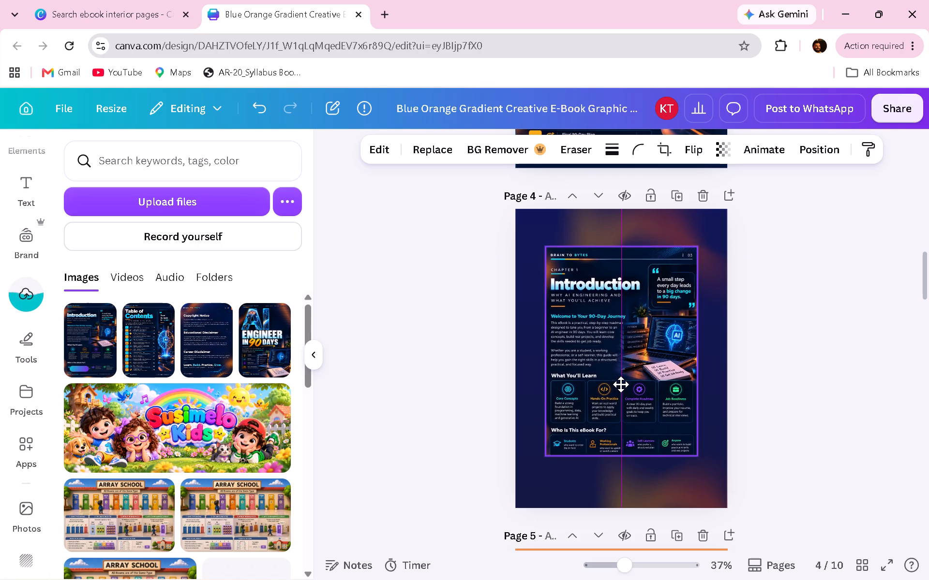
left_click_drag(621, 384, 616, 387)
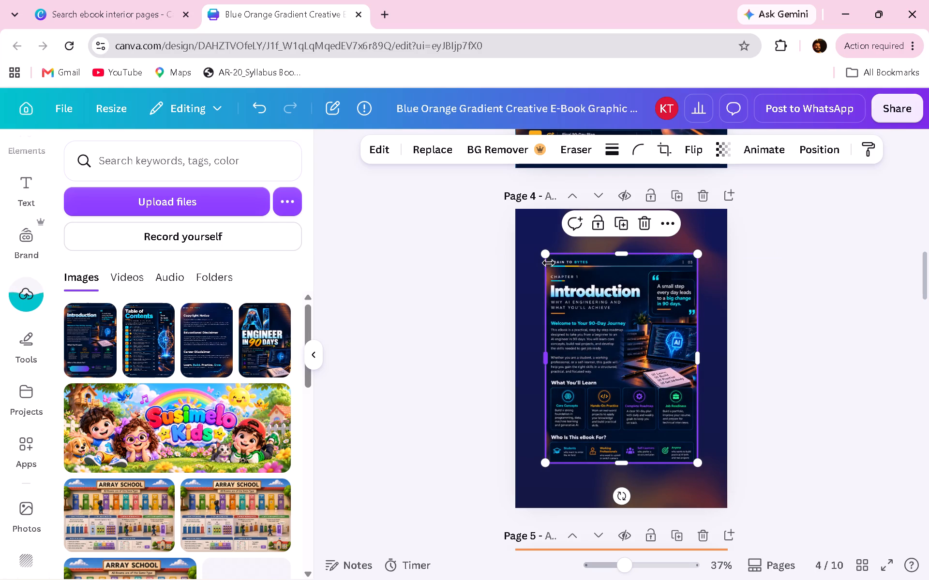
left_click_drag(549, 256, 531, 211)
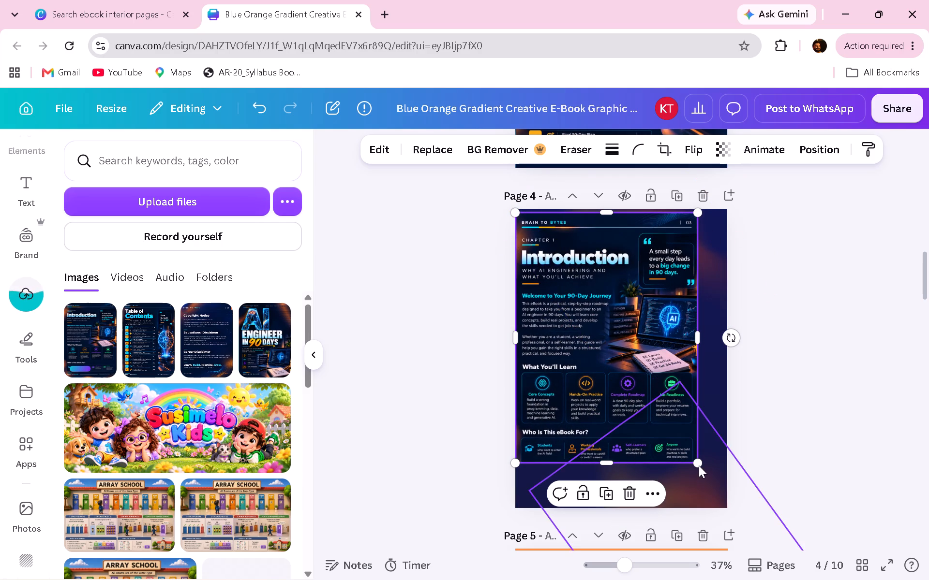
left_click_drag(698, 461, 715, 511)
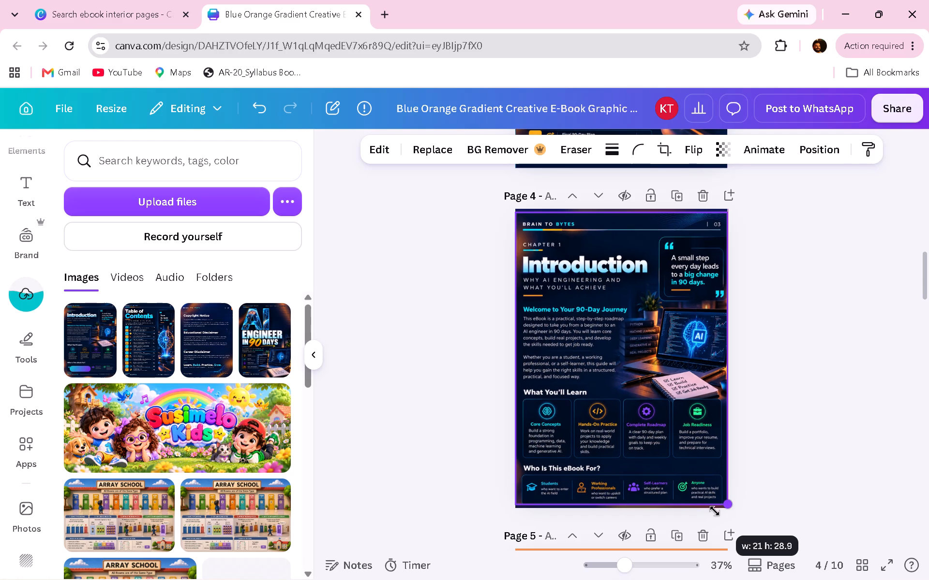
left_click_drag(715, 511, 716, 512)
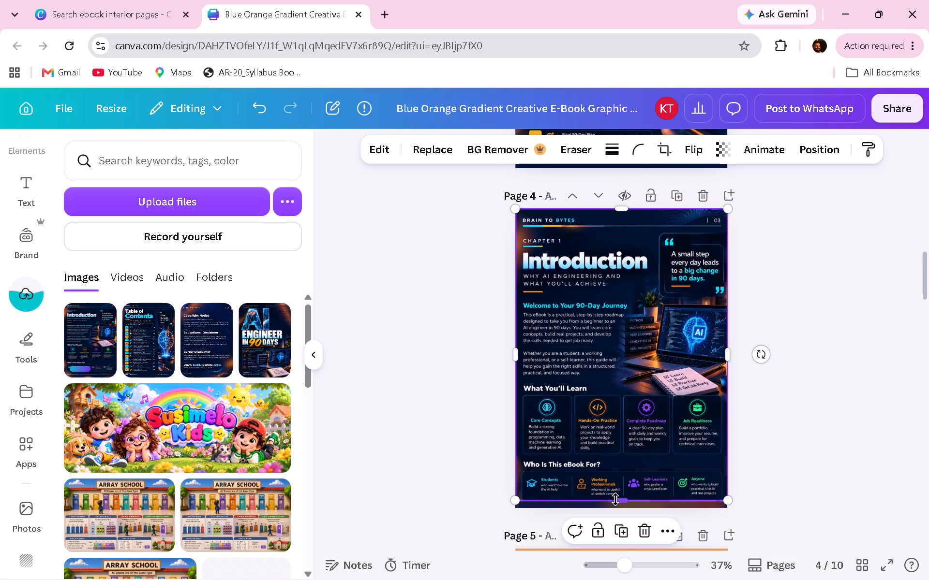
left_click_drag(615, 499, 615, 508)
left_click(777, 395)
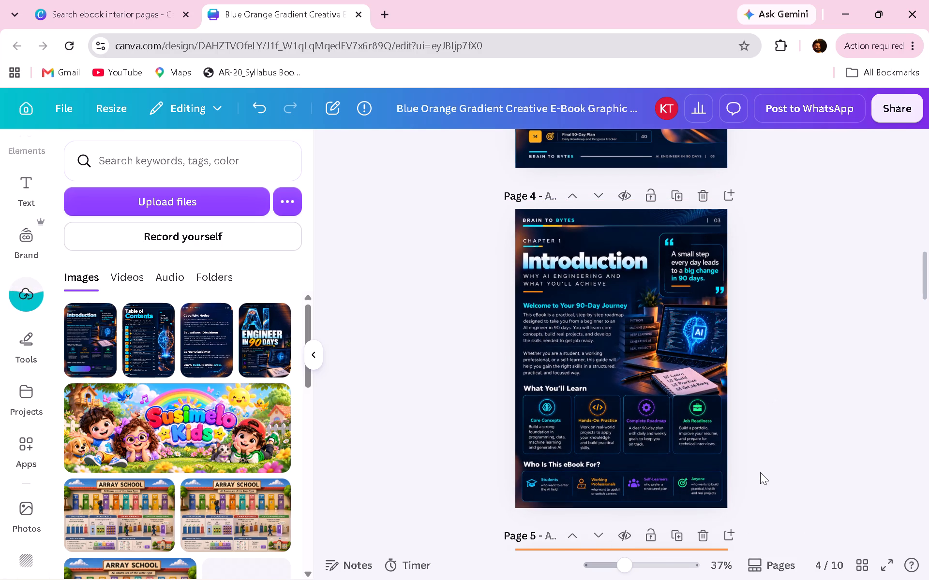
Delete page 5's Design Tools and Software title, Creative E-Book header, page number with its divider line, and orange top bar.
scroll(760, 472, "down", 2)
scroll(764, 403, "down", 4)
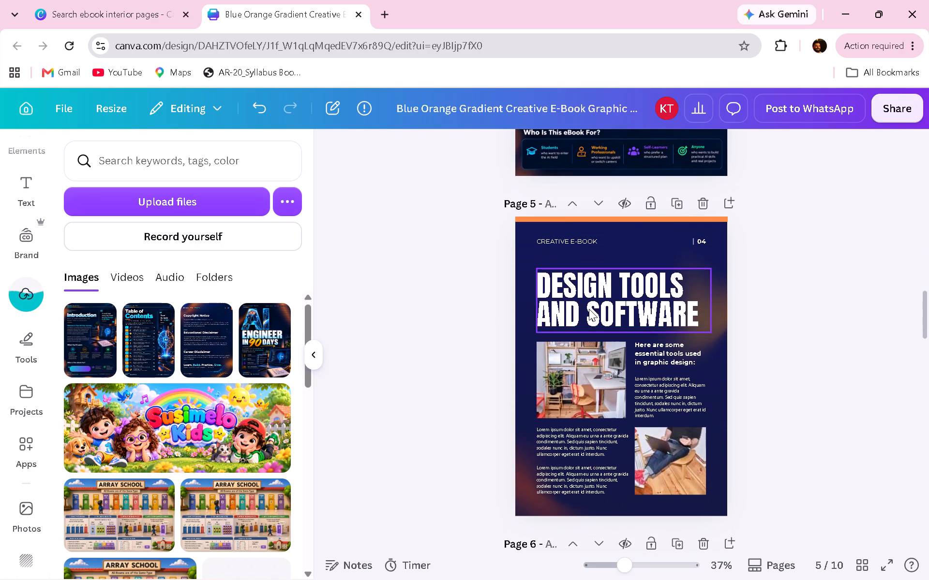
left_click(589, 309)
key("Delete")
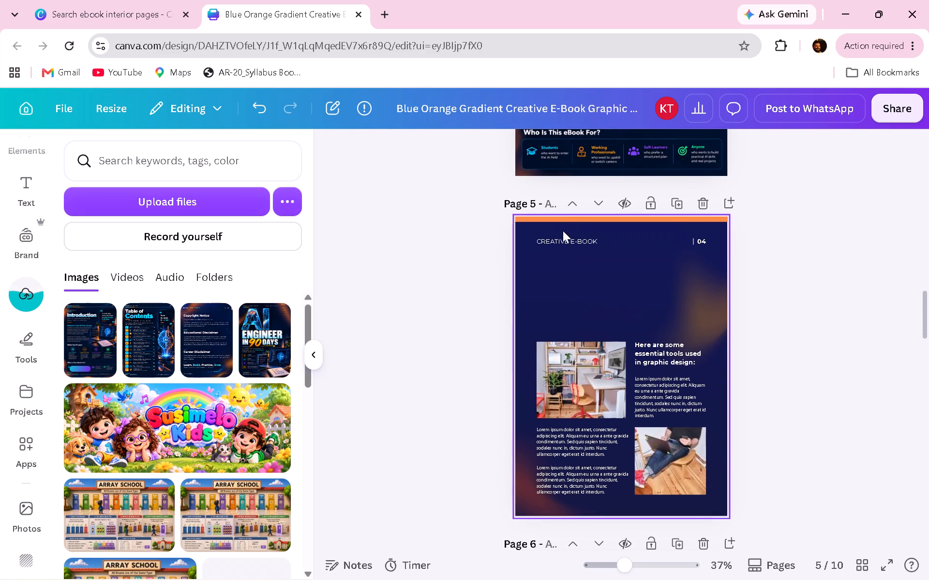
left_click(563, 233)
left_click(556, 240)
key("Delete")
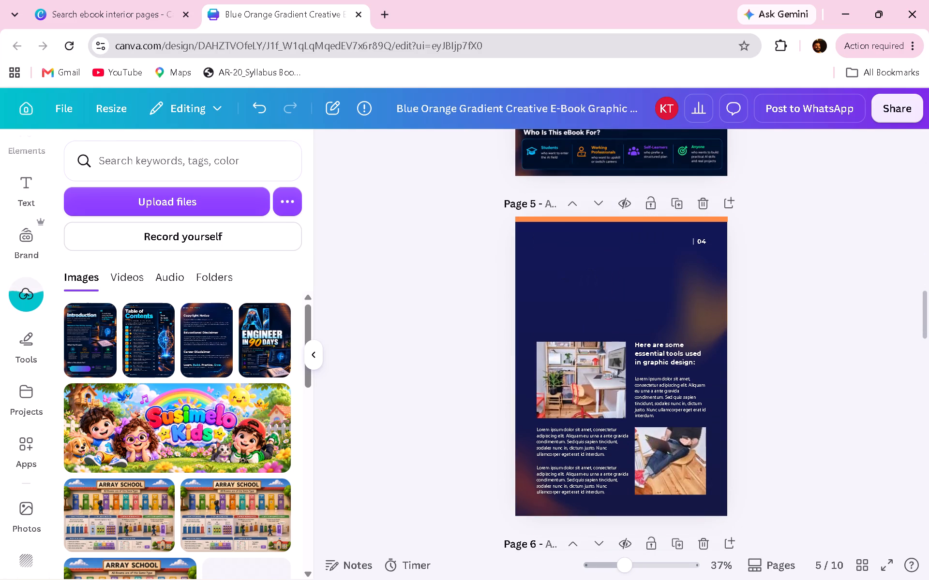
left_click(696, 242)
key("Delete")
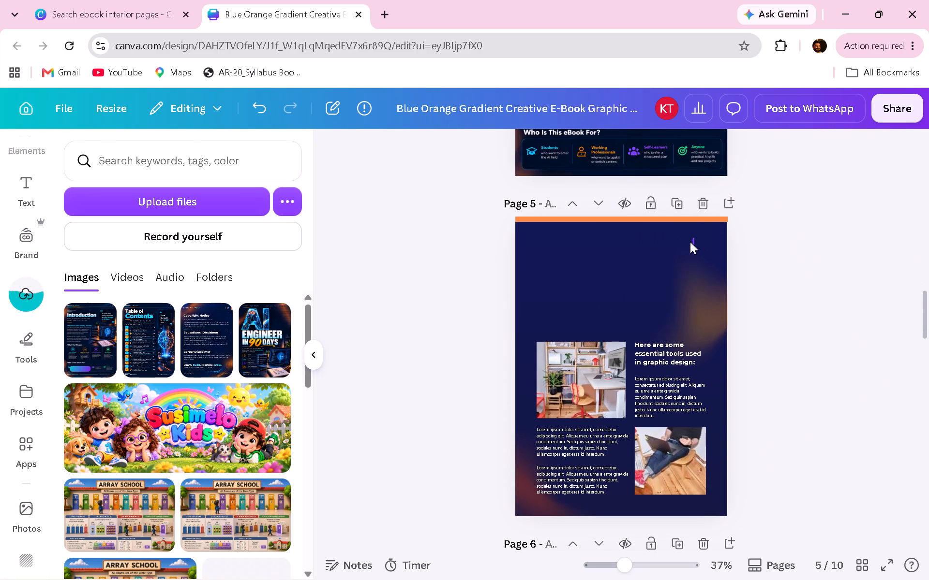
left_click(690, 242)
key("Delete")
left_click(674, 218)
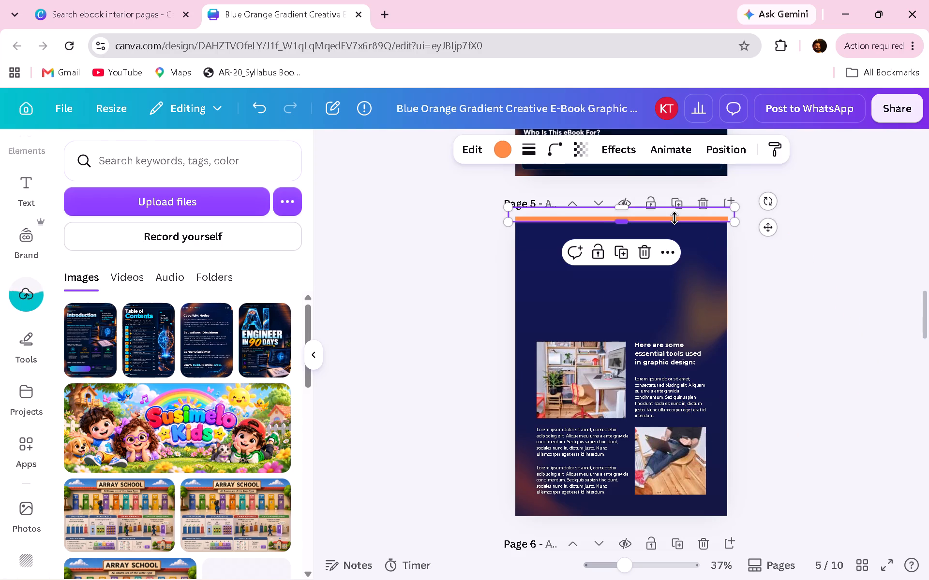
key("Delete")
left_click(571, 405)
key("Delete")
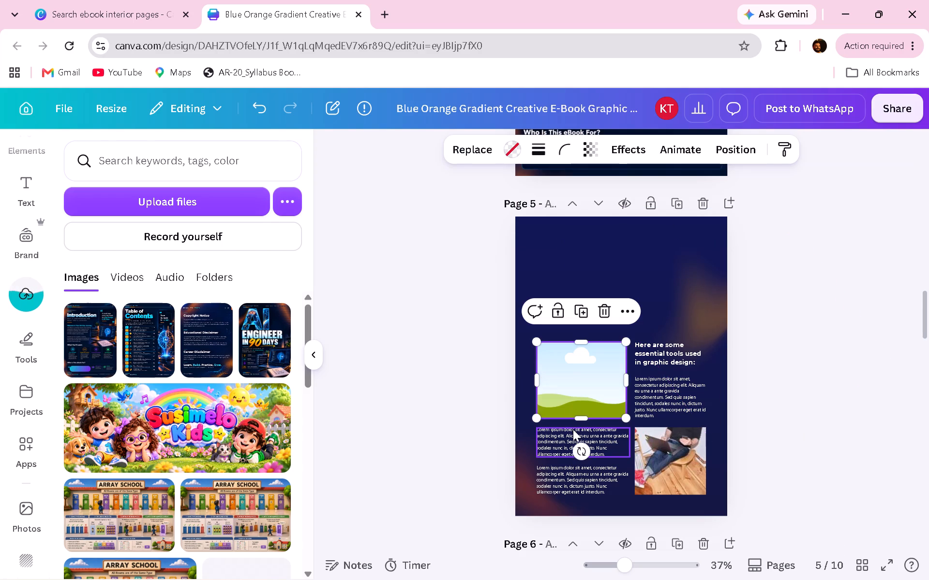
left_click(573, 429)
key("Delete")
left_click(574, 391)
key("Delete")
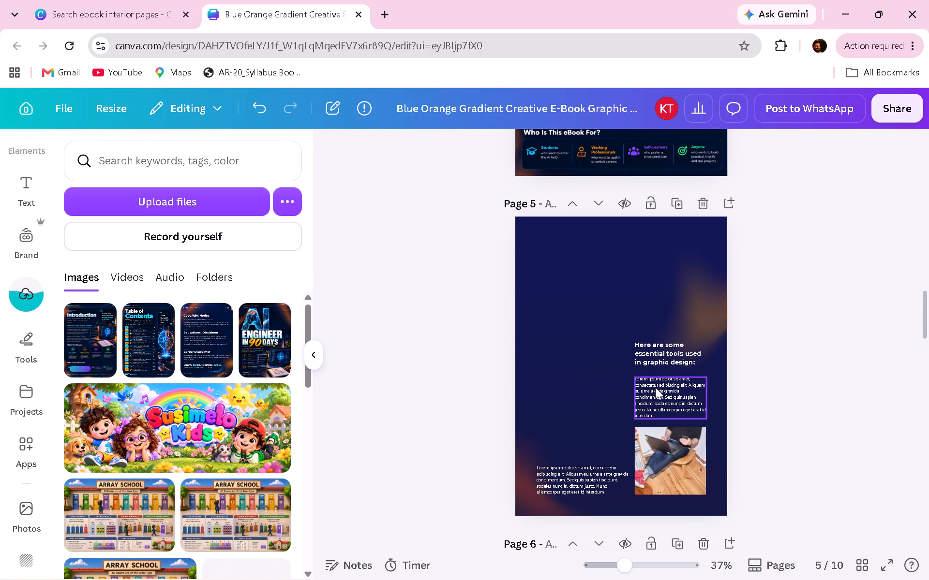
left_click(655, 387)
key("Delete")
left_click(661, 351)
key("Delete")
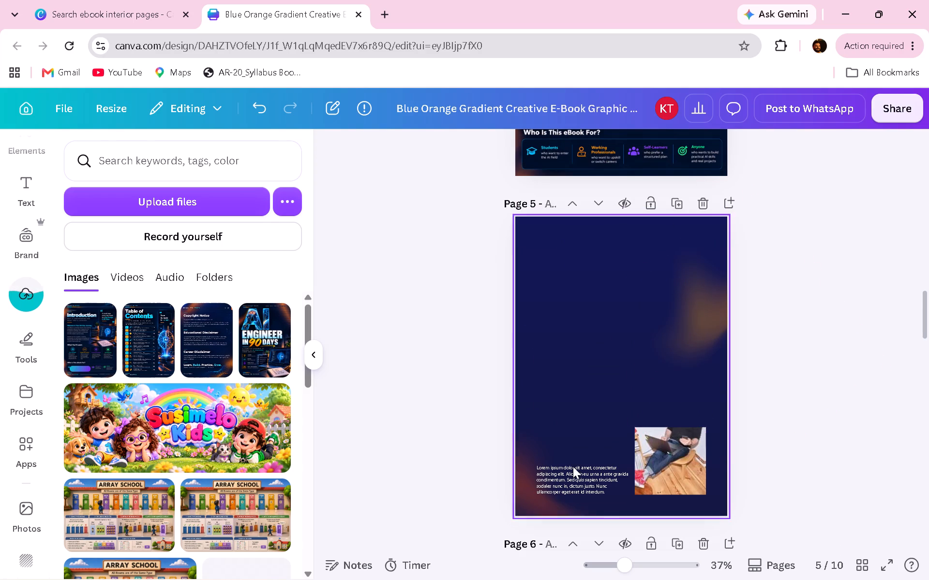